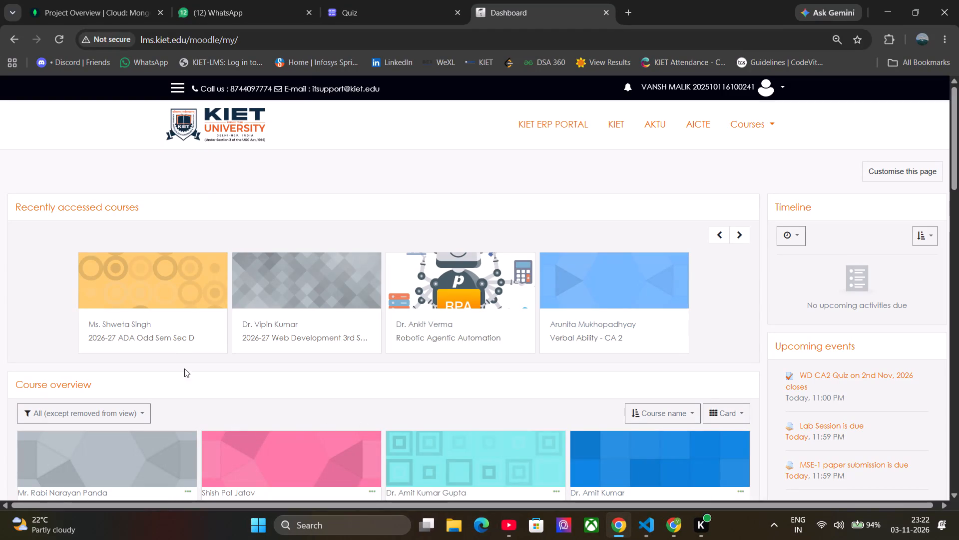
Open the 2026-27 ADA Odd Sem Sec D course and check the submission status of Lab Session, returning to the course page.
click(143, 339)
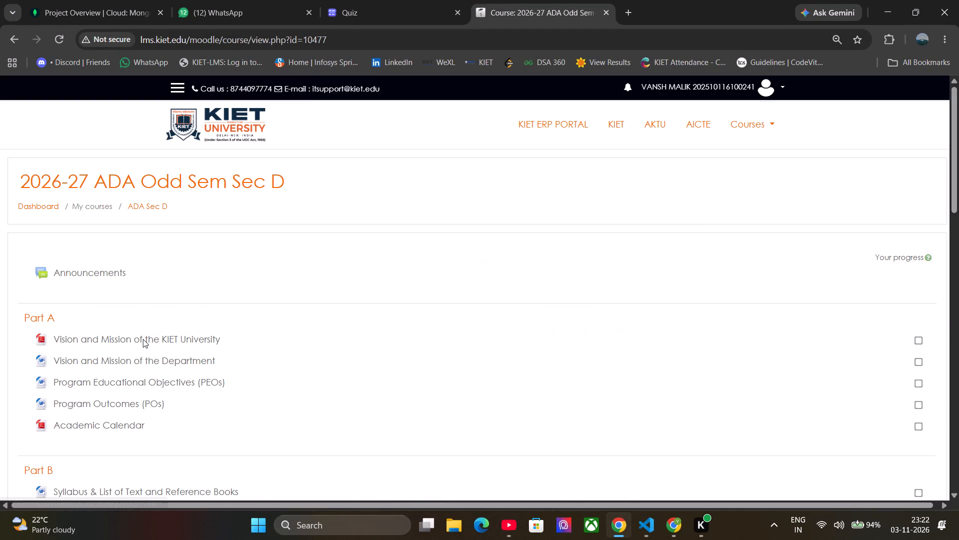
scroll(243, 319, down, 5)
scroll(243, 319, up, 1)
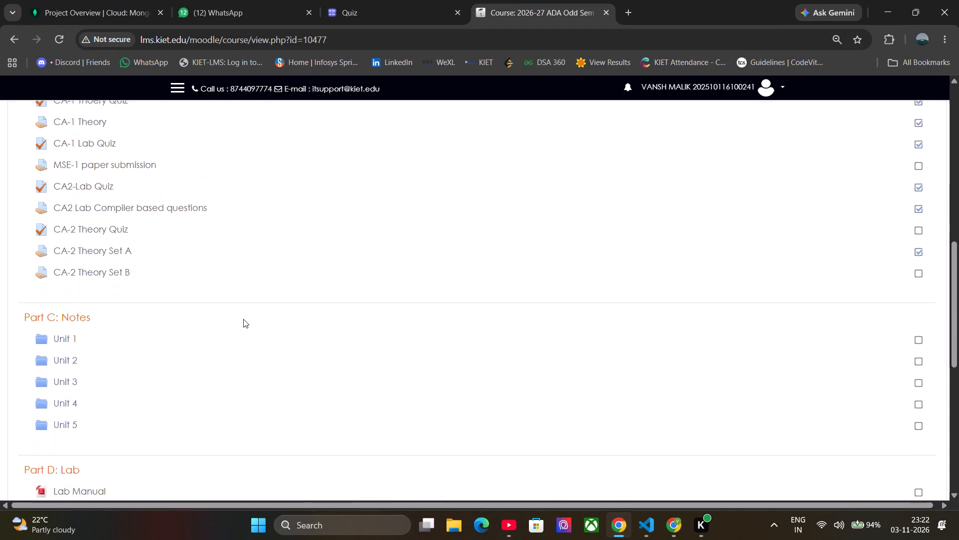
scroll(243, 319, up, 1)
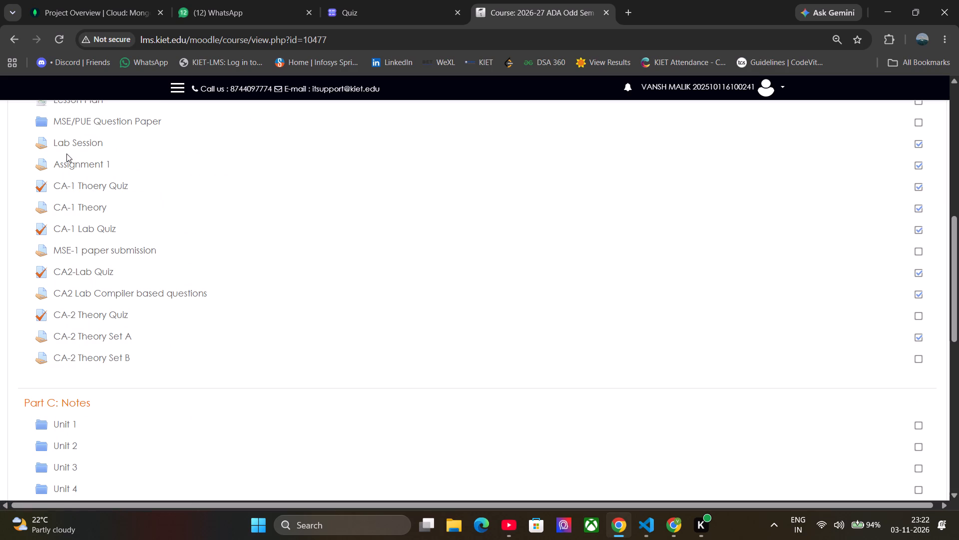
click(83, 141)
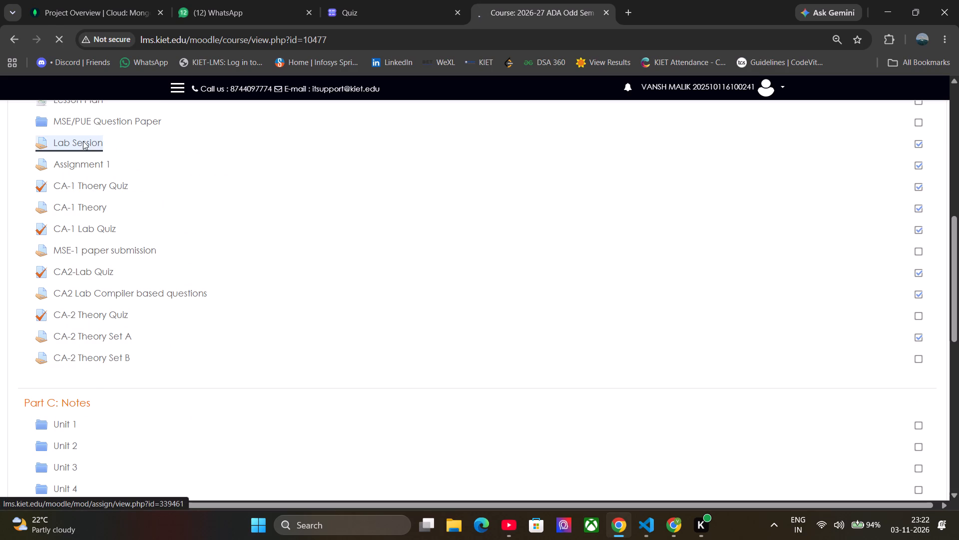
scroll(135, 252, down, 2)
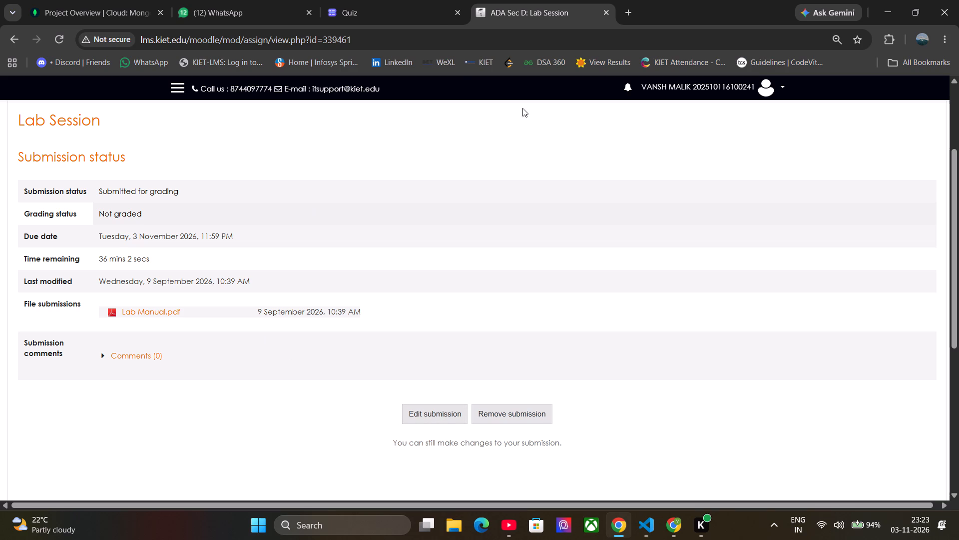
click(17, 42)
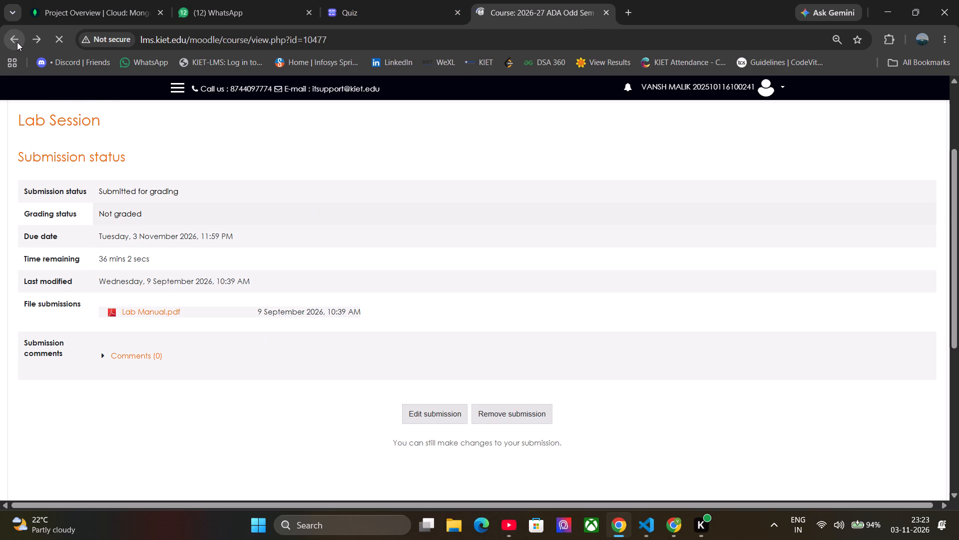
Download the Syllabus & List of Text and Reference Books document from Part B, keep the file and open it in LibreOffice Writer.
scroll(186, 228, up, 1)
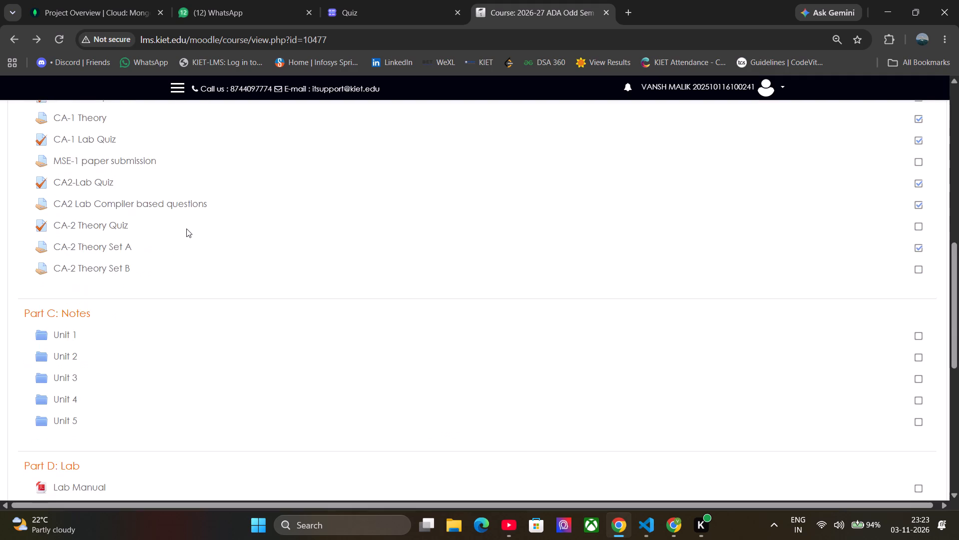
scroll(186, 228, up, 4)
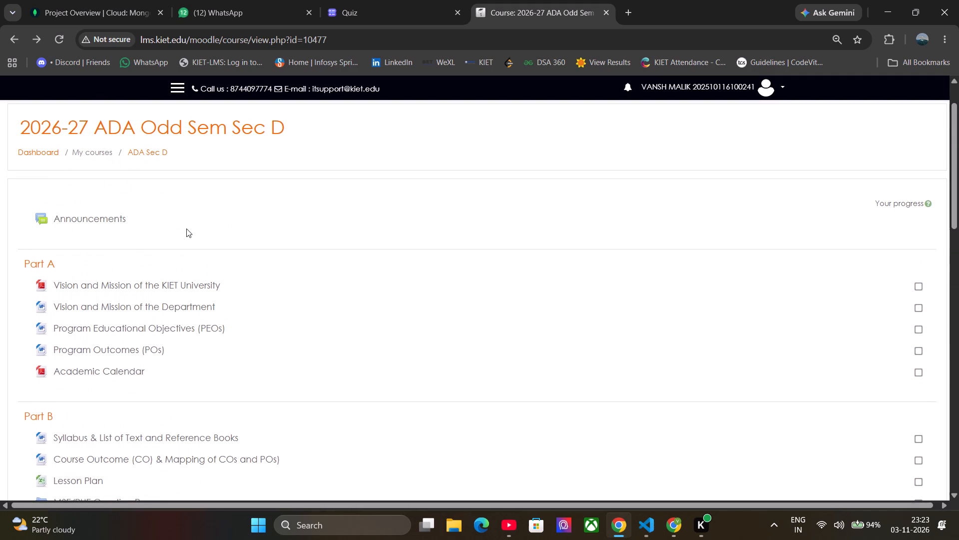
scroll(186, 228, down, 2)
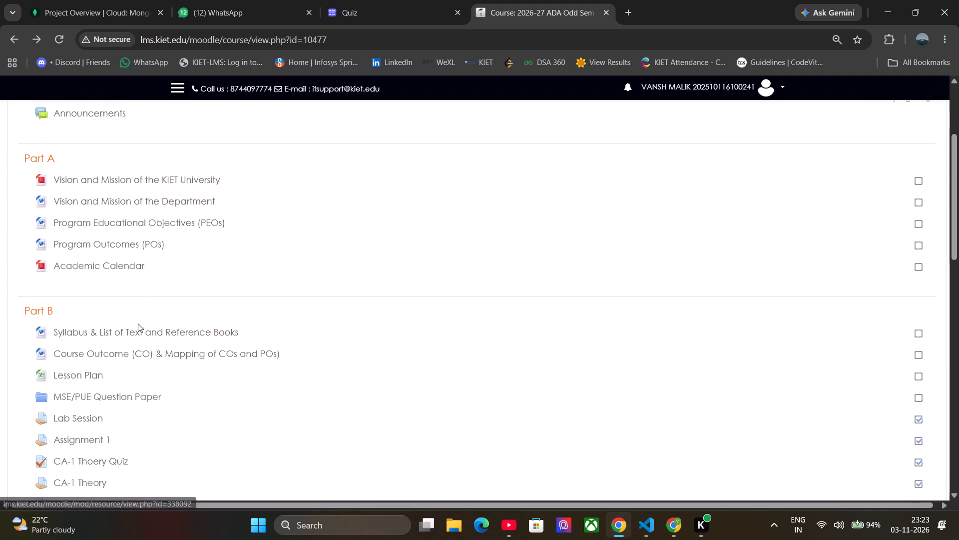
click(137, 328)
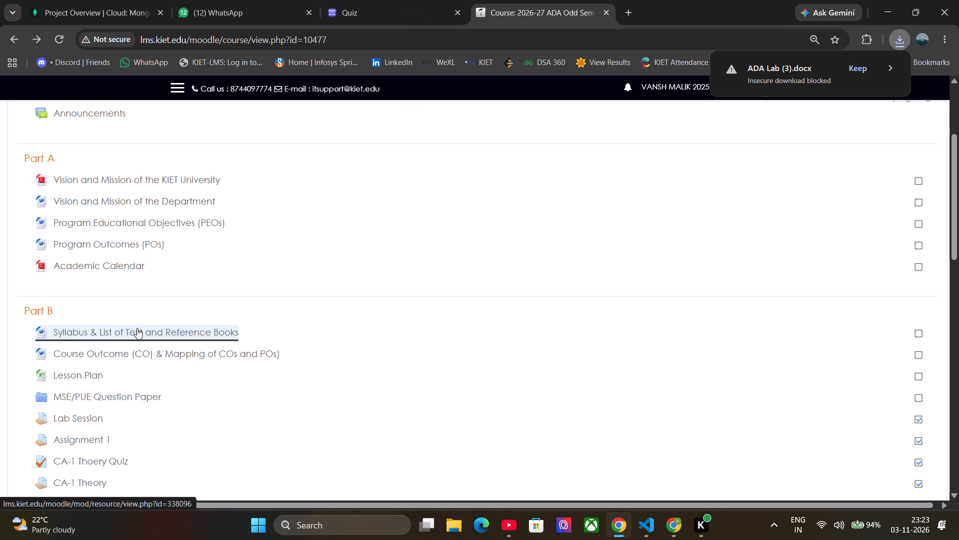
click(853, 74)
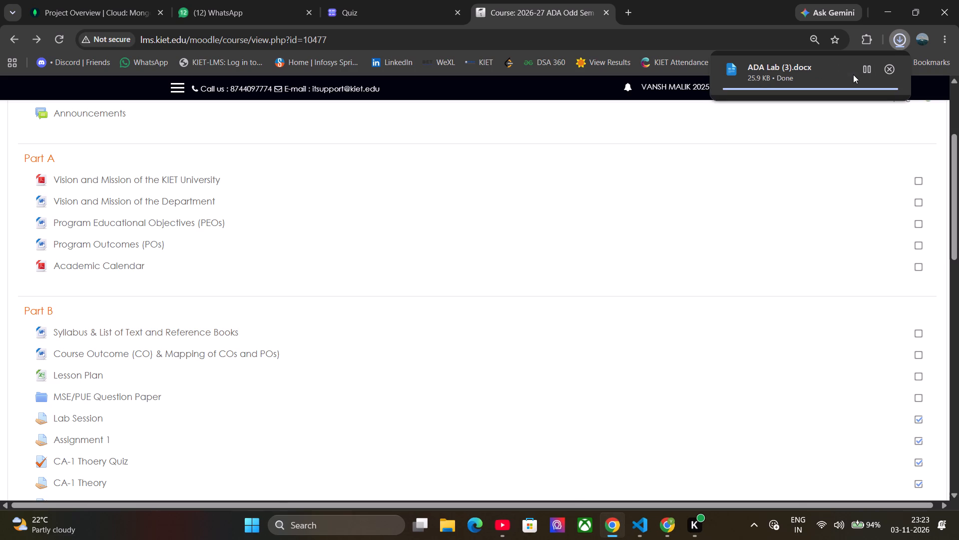
click(796, 64)
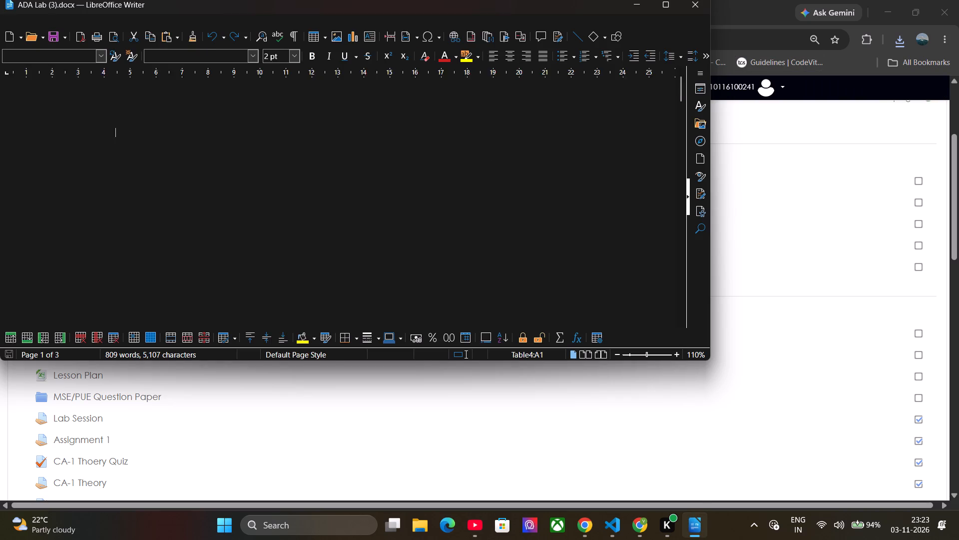
Copy the whole Unit 4 Backtracking and Branch & Bound section, including its LeetCode problems, and minimise the document window.
scroll(405, 195, down, 4)
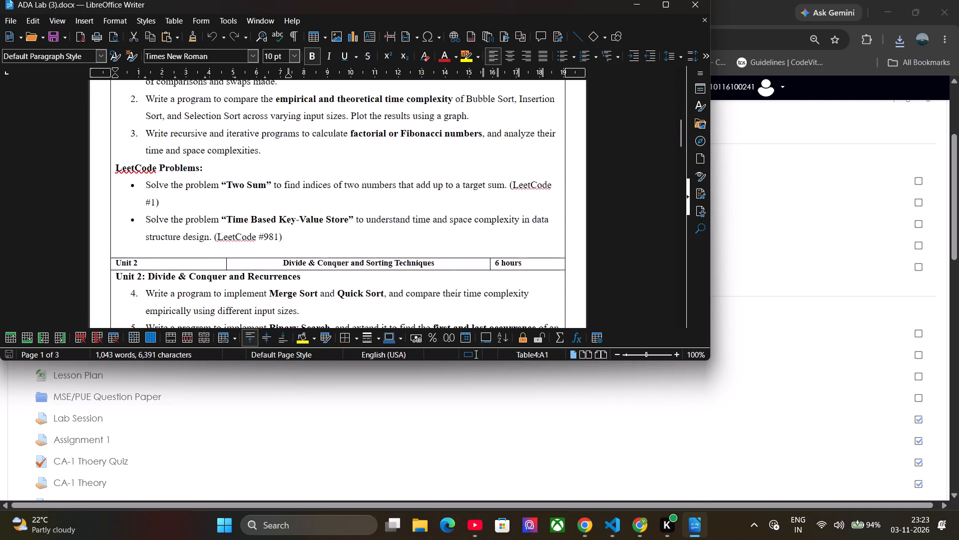
scroll(405, 195, down, 3)
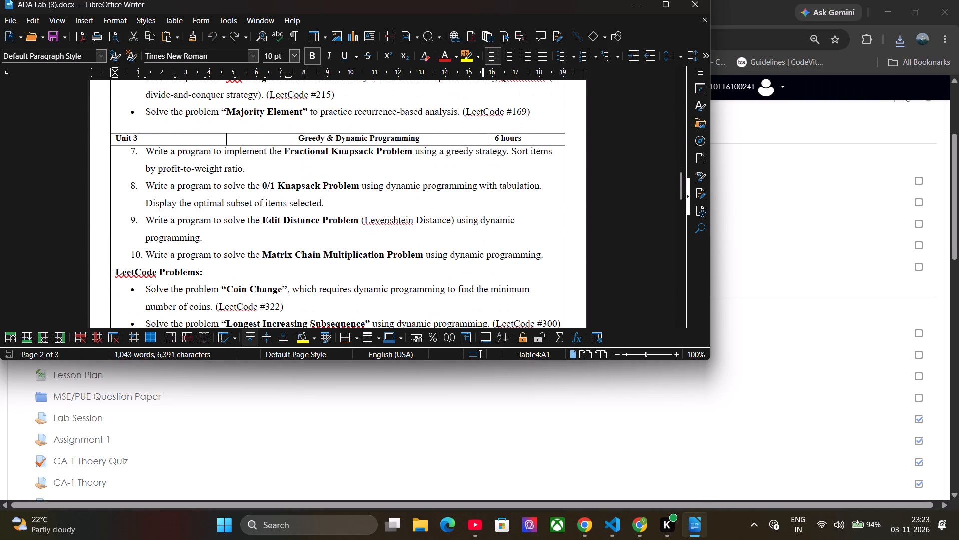
scroll(405, 195, down, 2)
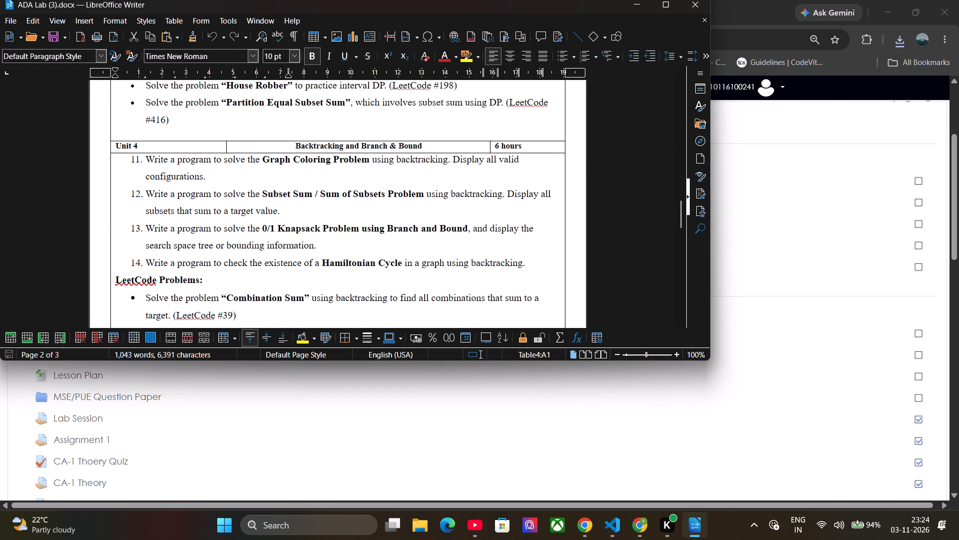
drag(115, 146, 306, 254)
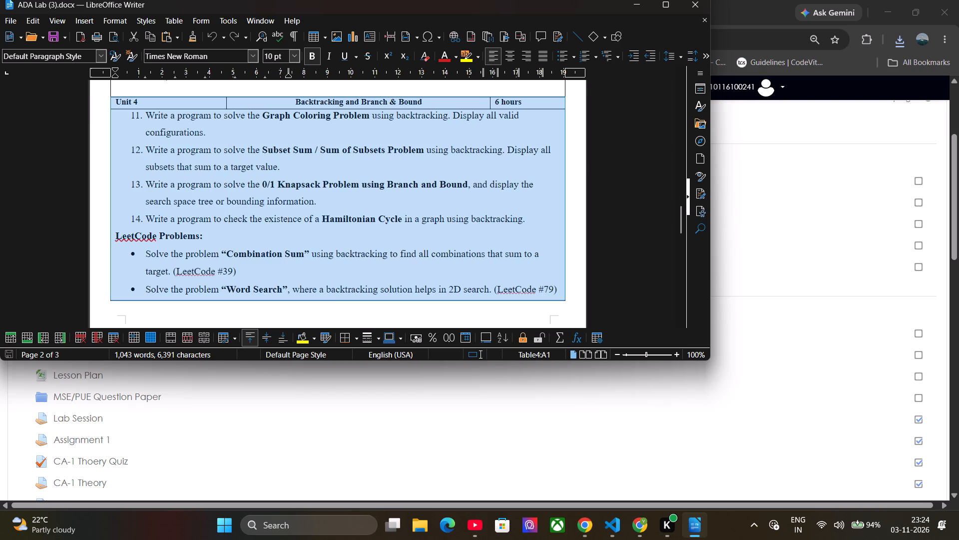
drag(306, 254, 340, 219)
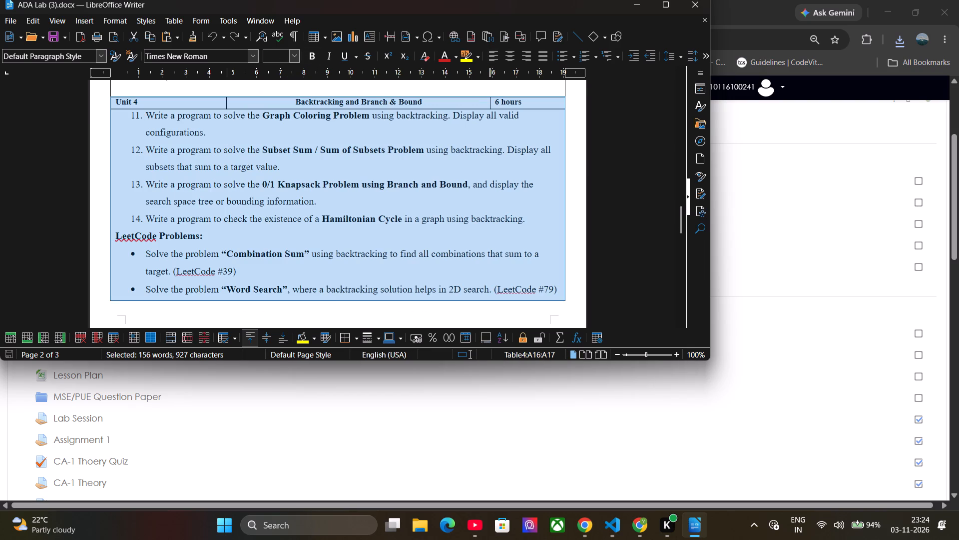
click(522, 219)
drag(538, 222, 267, 194)
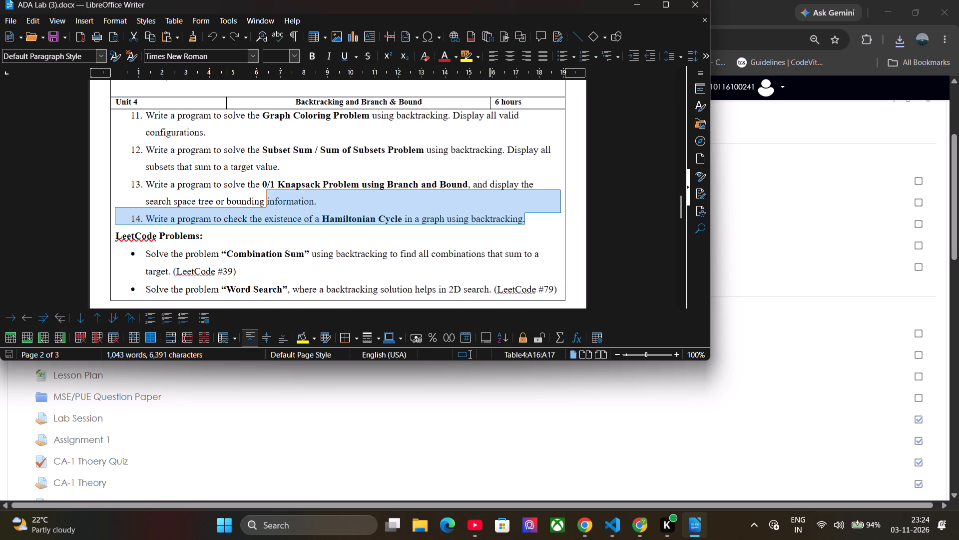
drag(267, 194, 118, 109)
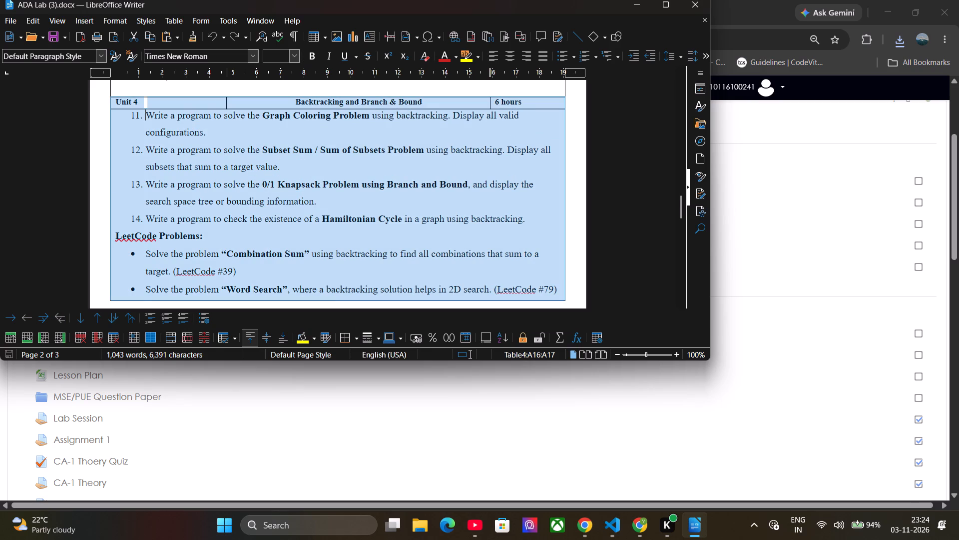
drag(118, 109, 116, 105)
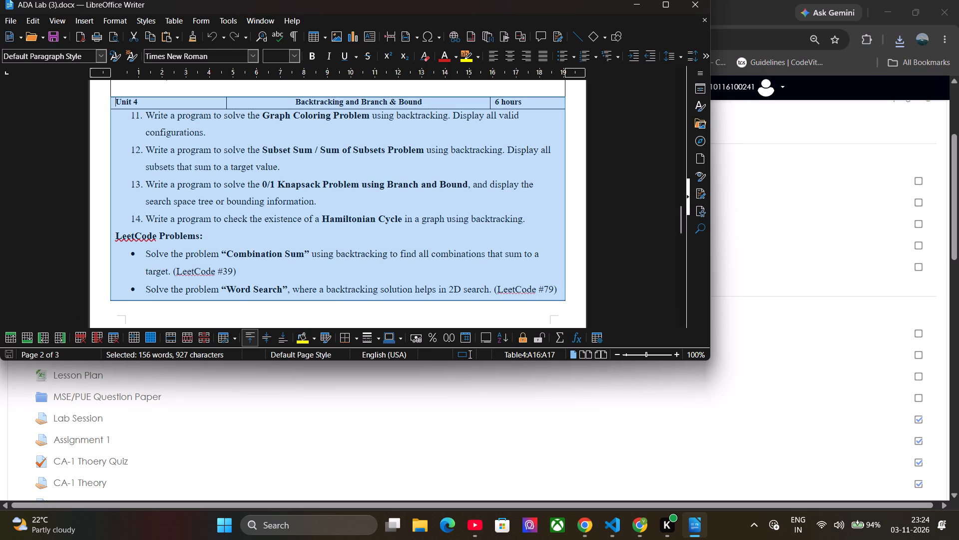
key(ctrl+c)
click(643, 0)
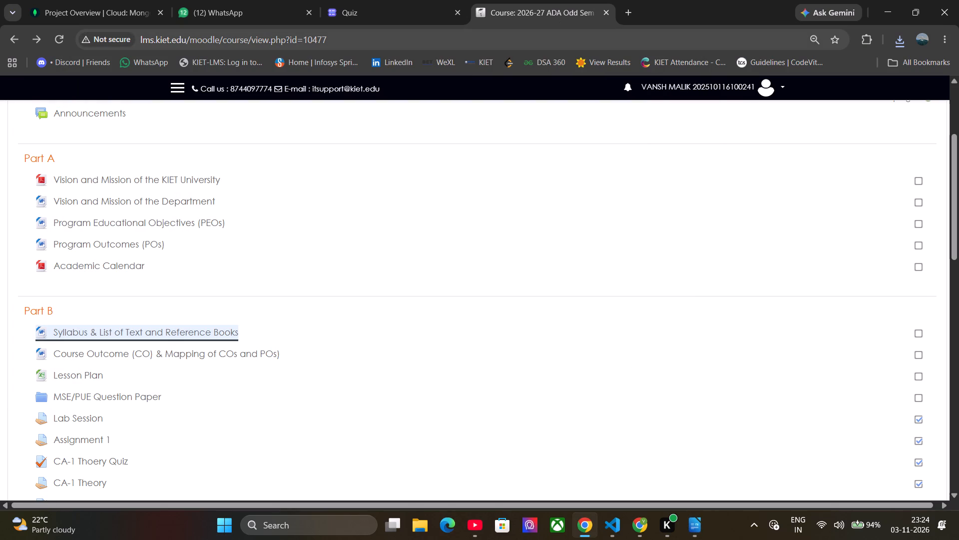
Switch to the other browser window and open ChatGPT in a new tab.
click(887, 11)
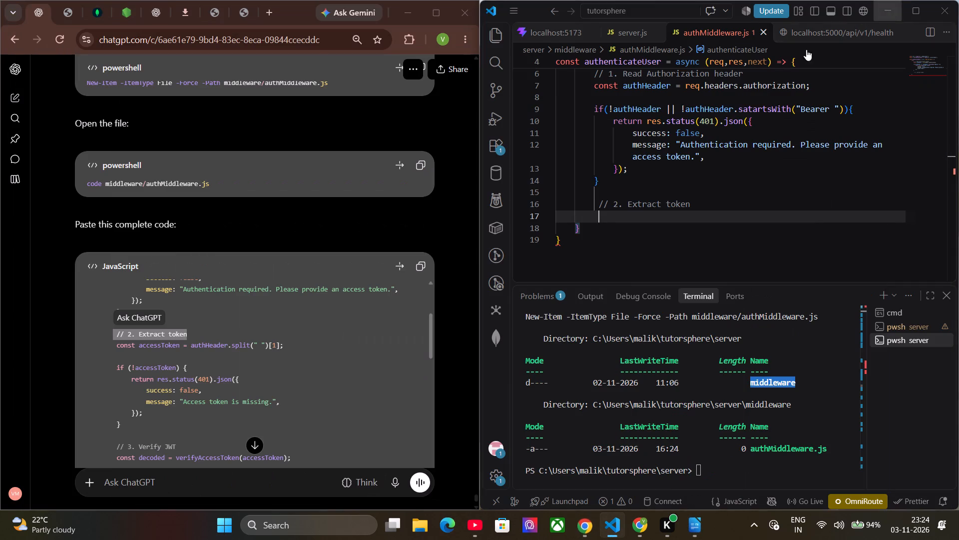
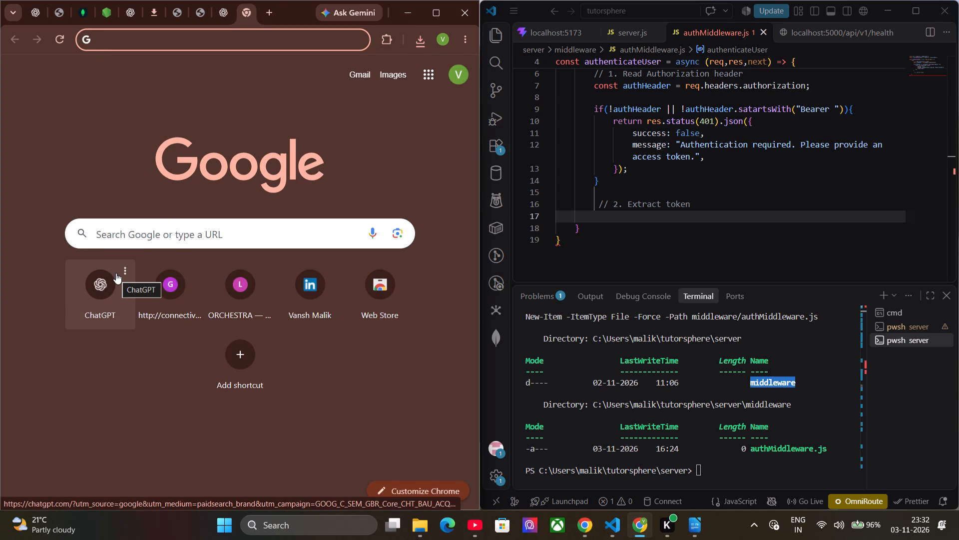
click(149, 233)
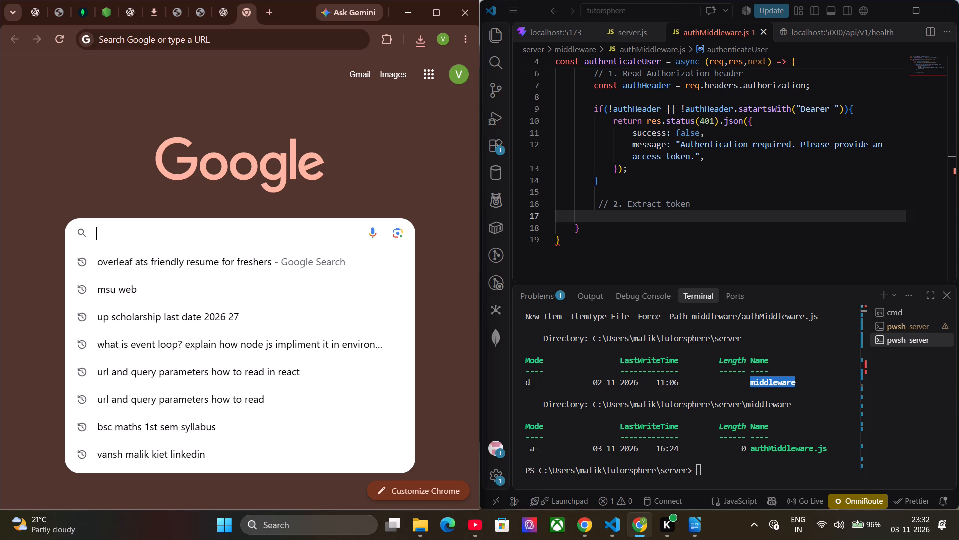
text(sejda)
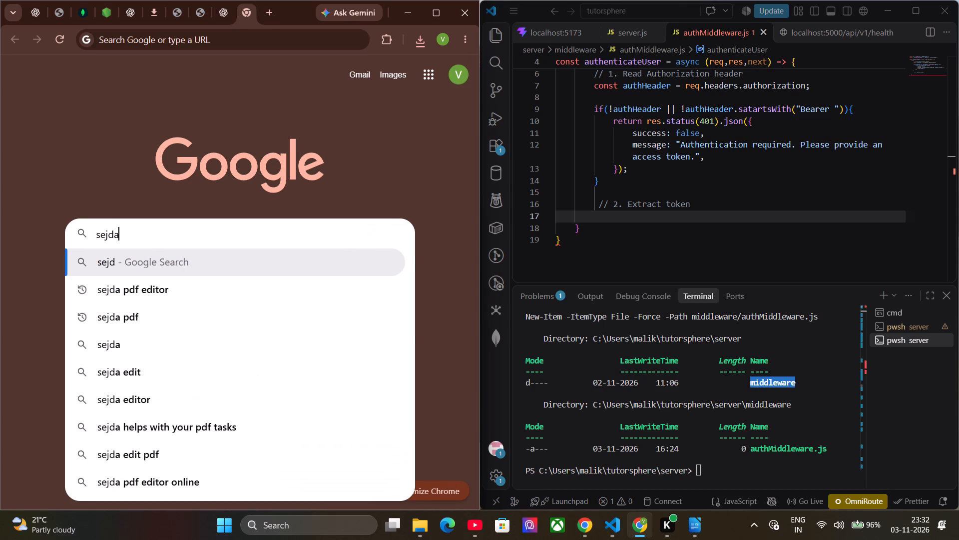
click(145, 261)
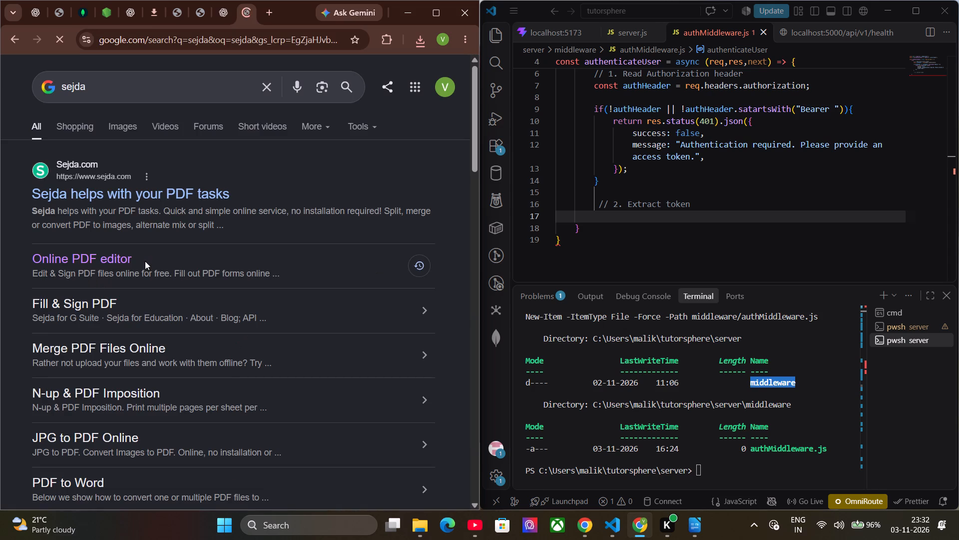
click(85, 249)
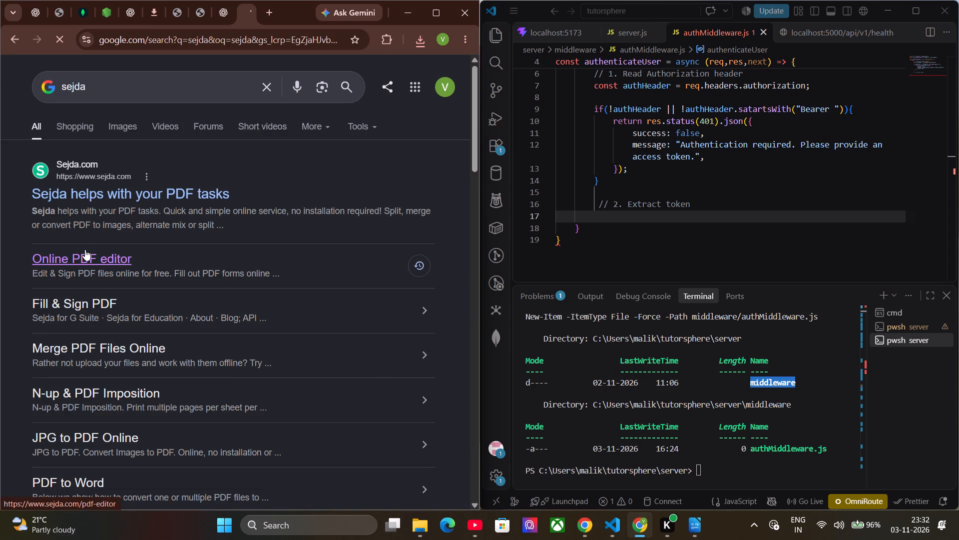
Upload DAA_Lab_Assignments_Unit4_Updated from the Downloads folder to the online PDF editor.
click(232, 335)
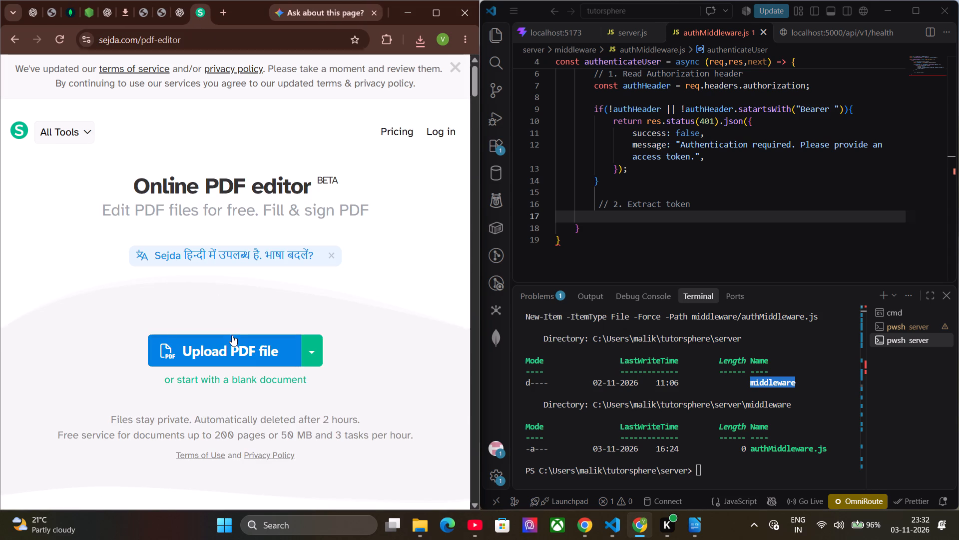
click(145, 149)
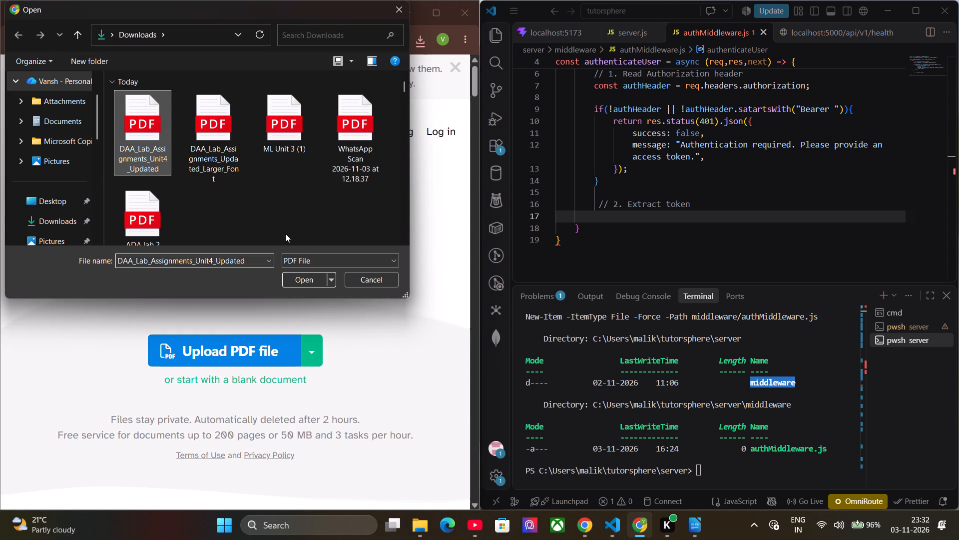
click(310, 274)
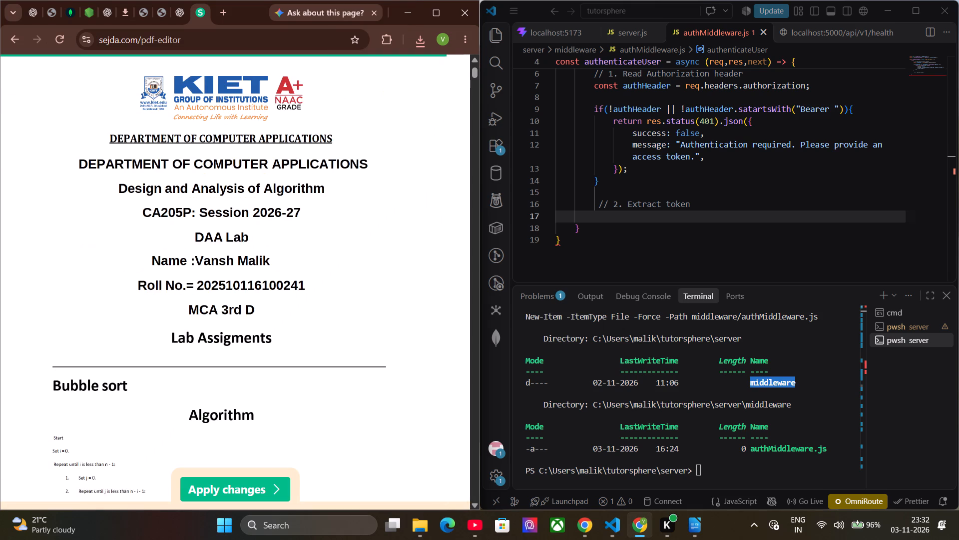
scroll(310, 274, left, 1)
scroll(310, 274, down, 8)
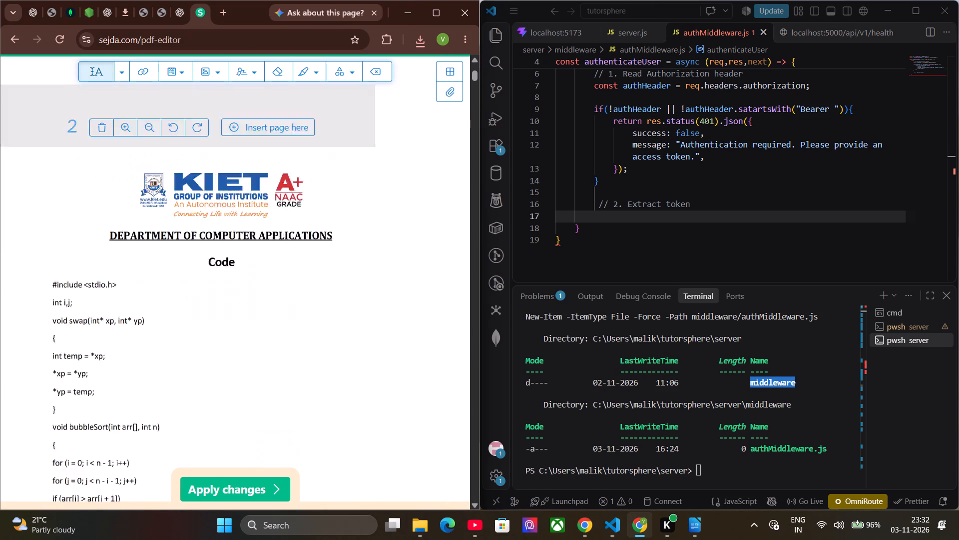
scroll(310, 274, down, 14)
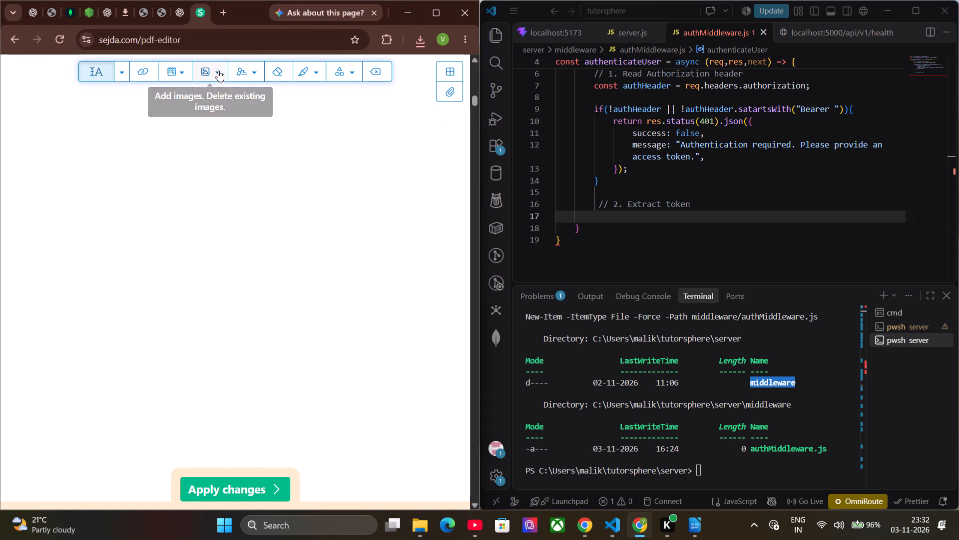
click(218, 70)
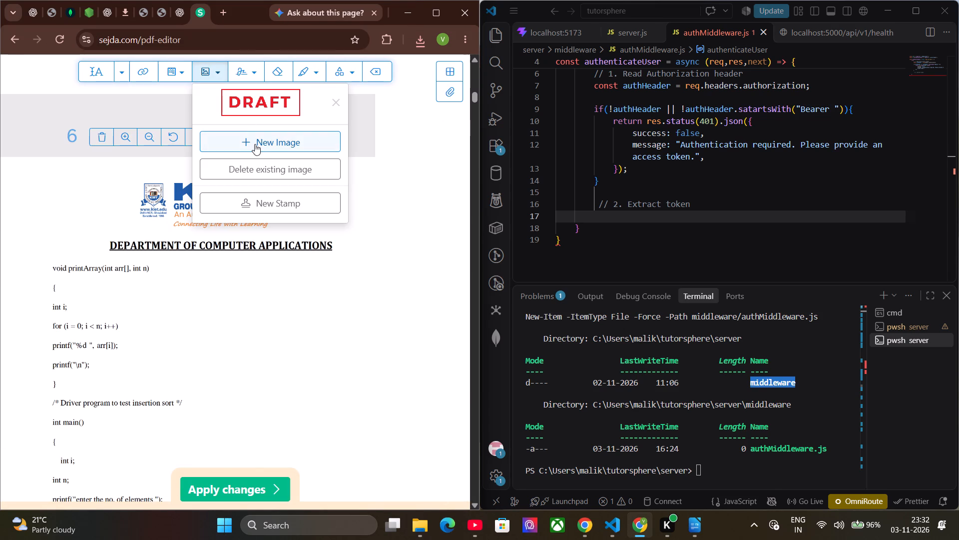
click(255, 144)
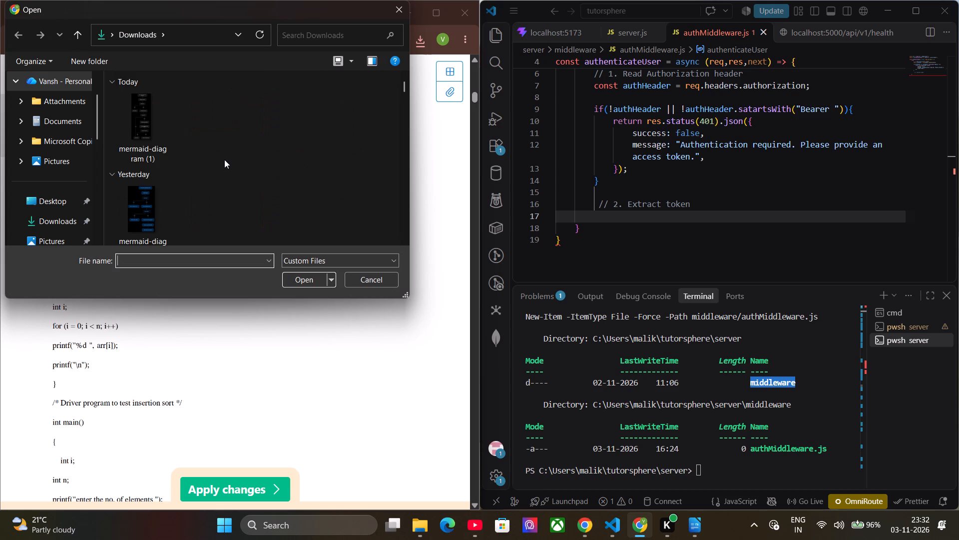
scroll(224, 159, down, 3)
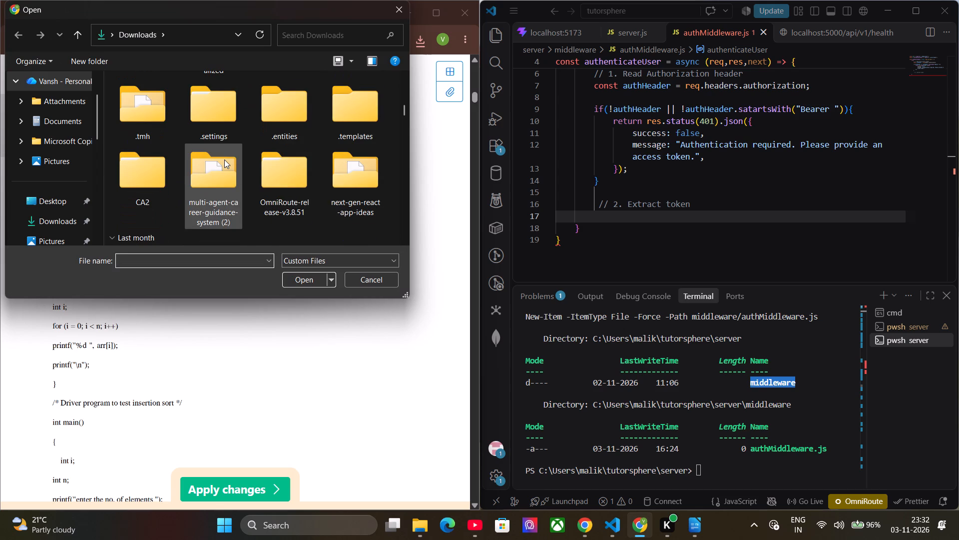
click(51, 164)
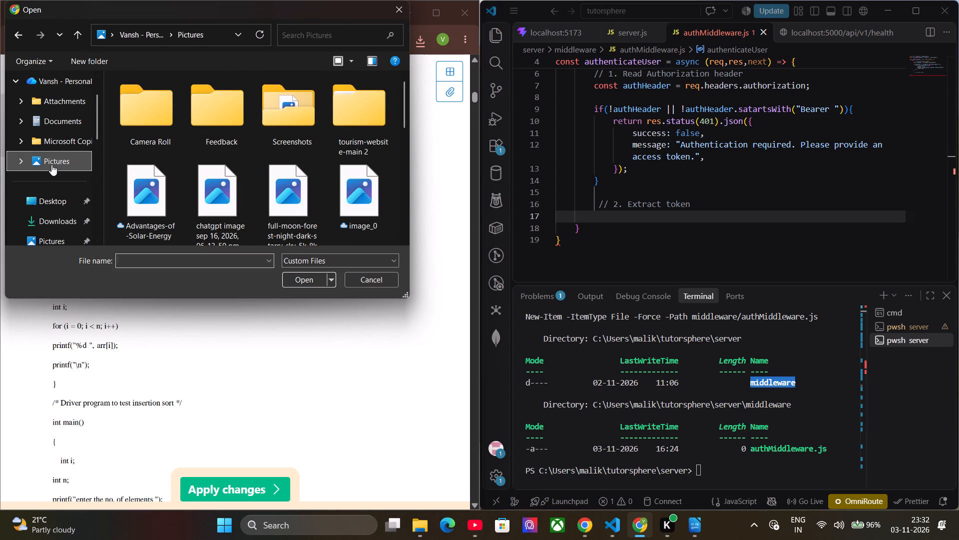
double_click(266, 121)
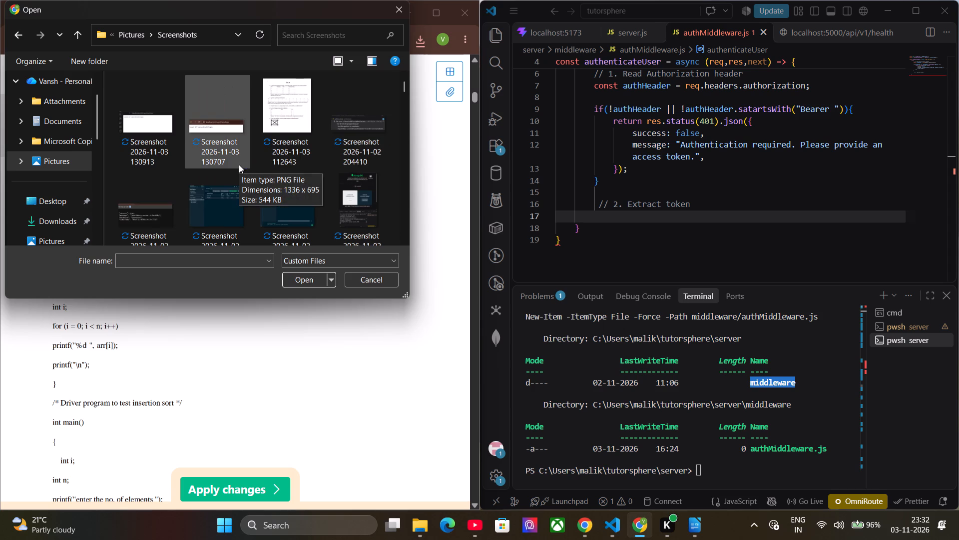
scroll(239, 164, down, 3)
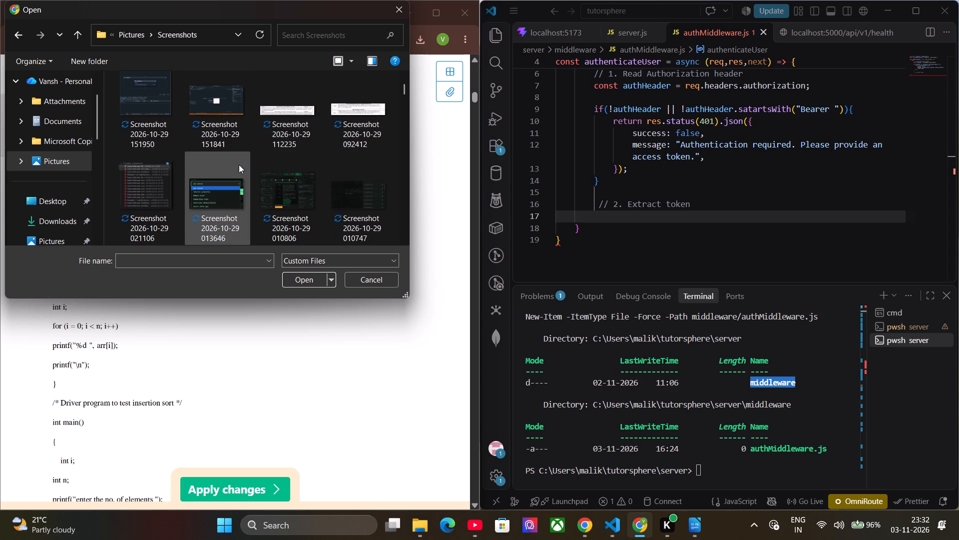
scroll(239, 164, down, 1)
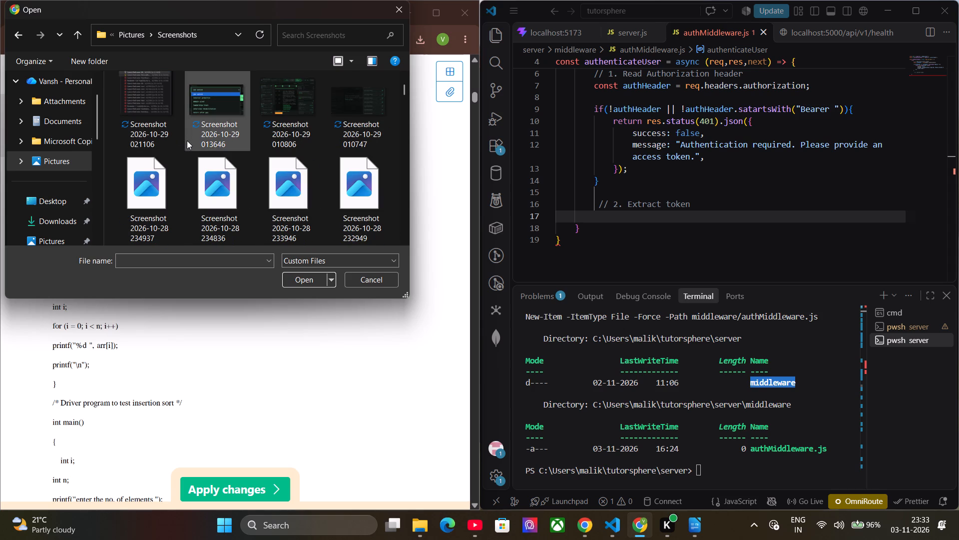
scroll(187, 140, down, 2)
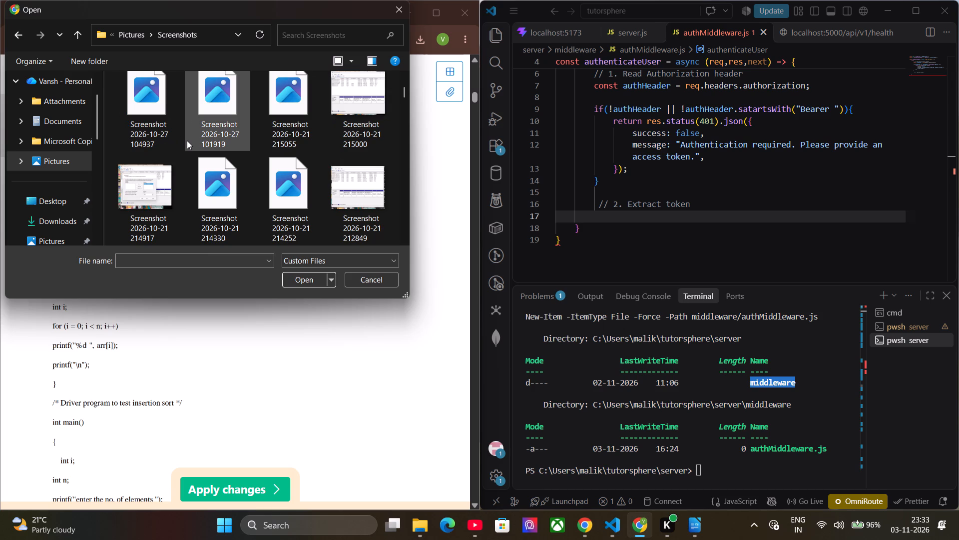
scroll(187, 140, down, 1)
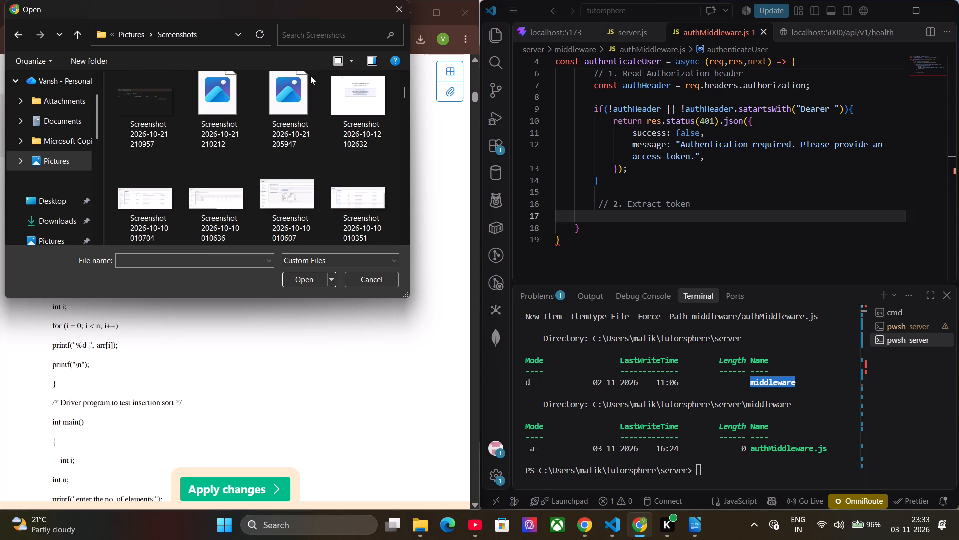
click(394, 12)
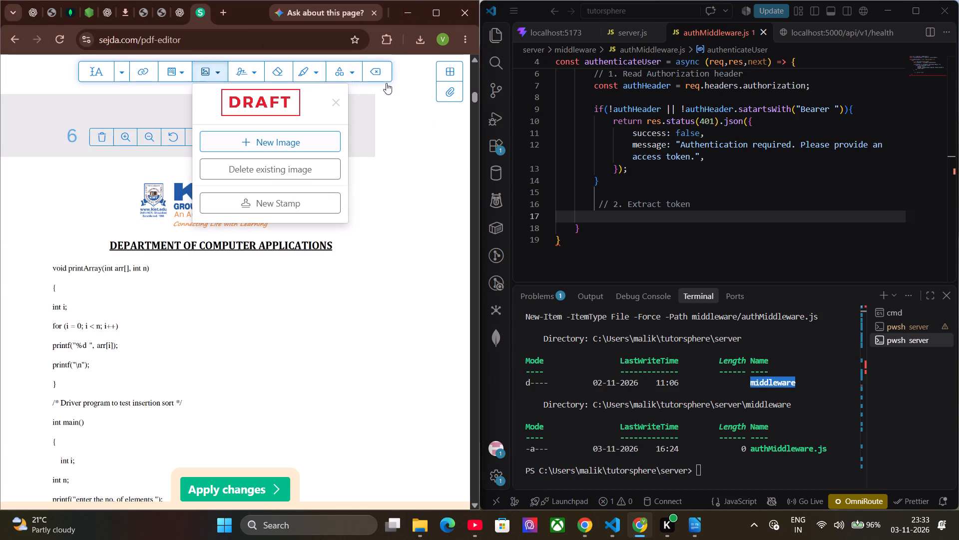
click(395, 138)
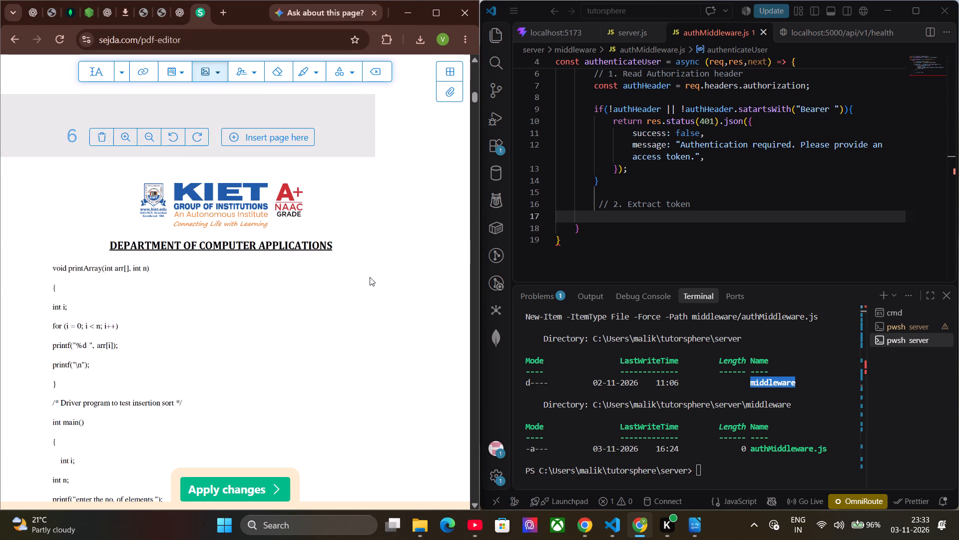
Capture a full-width screenshot of the KIET logo header on page 6, ending just above the department heading.
key(Print)
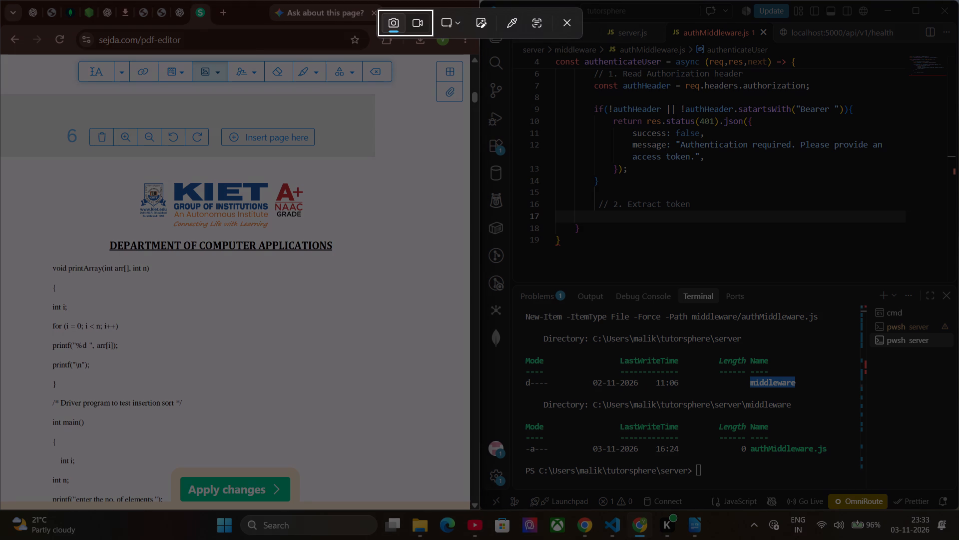
drag(0, 160, 403, 225)
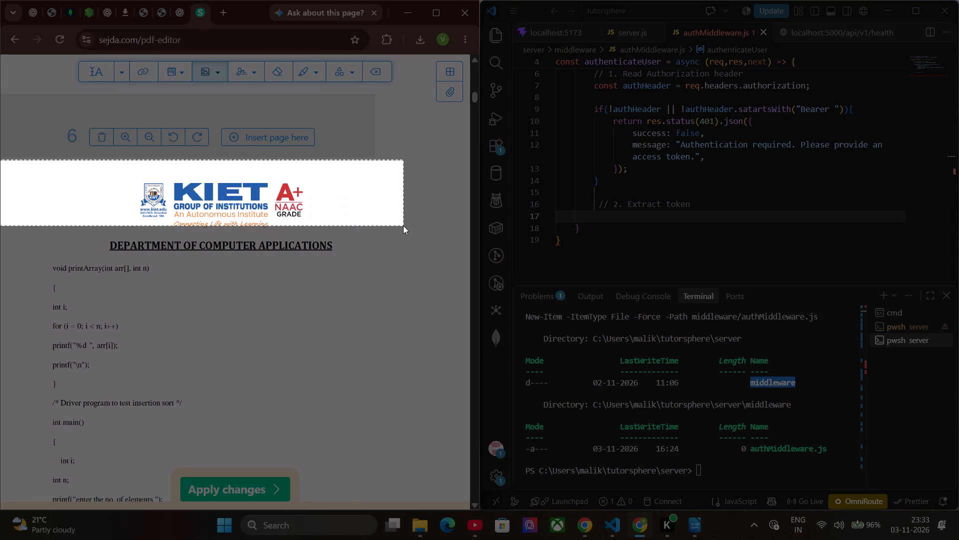
drag(403, 225, 474, 238)
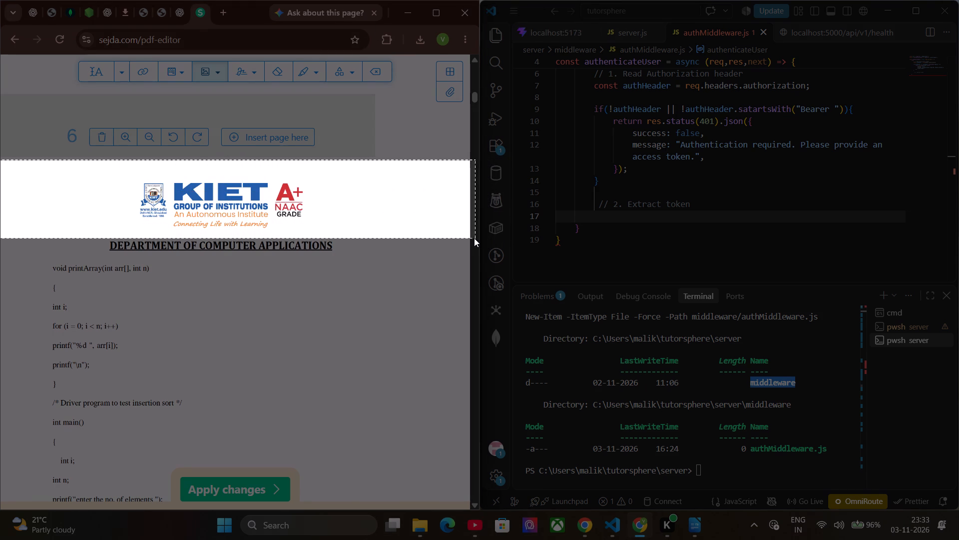
drag(474, 238, 469, 235)
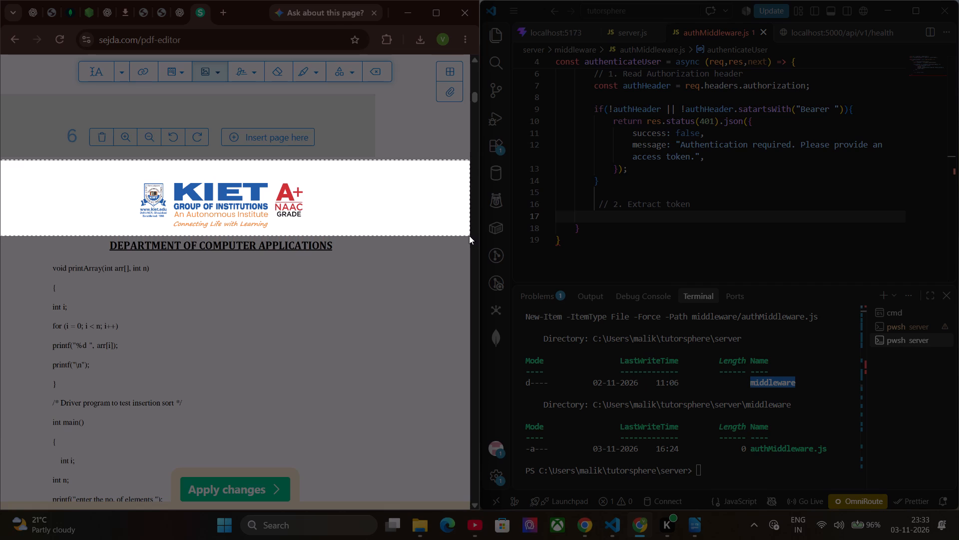
drag(469, 235, 470, 235)
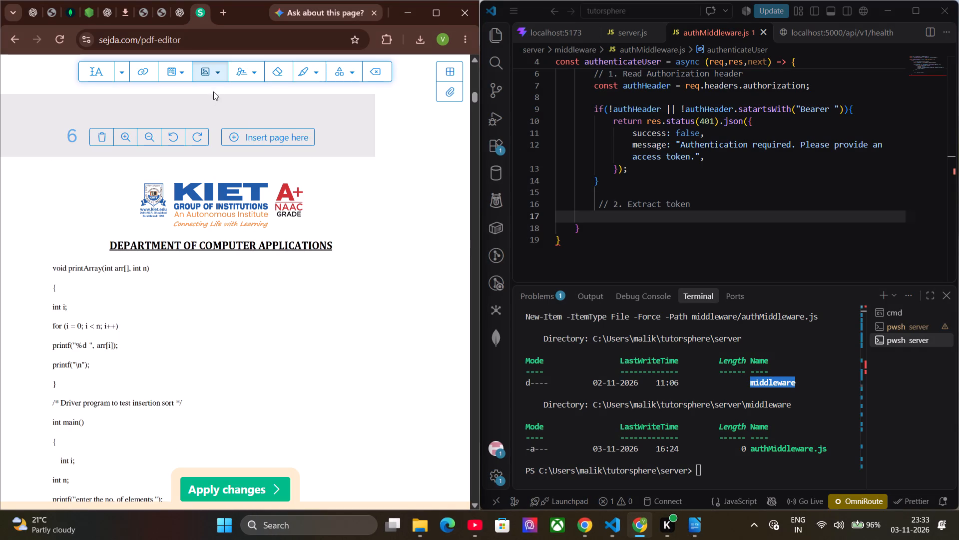
click(216, 69)
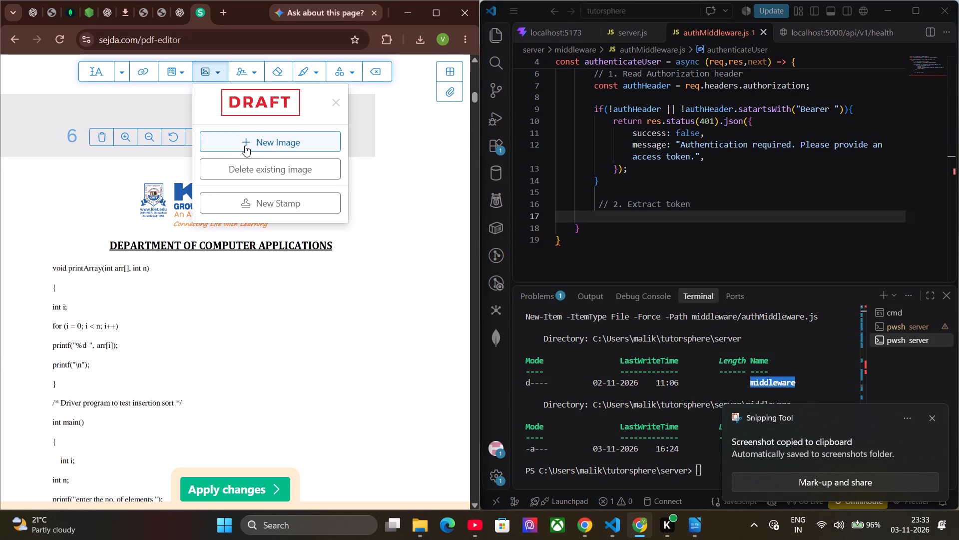
click(245, 145)
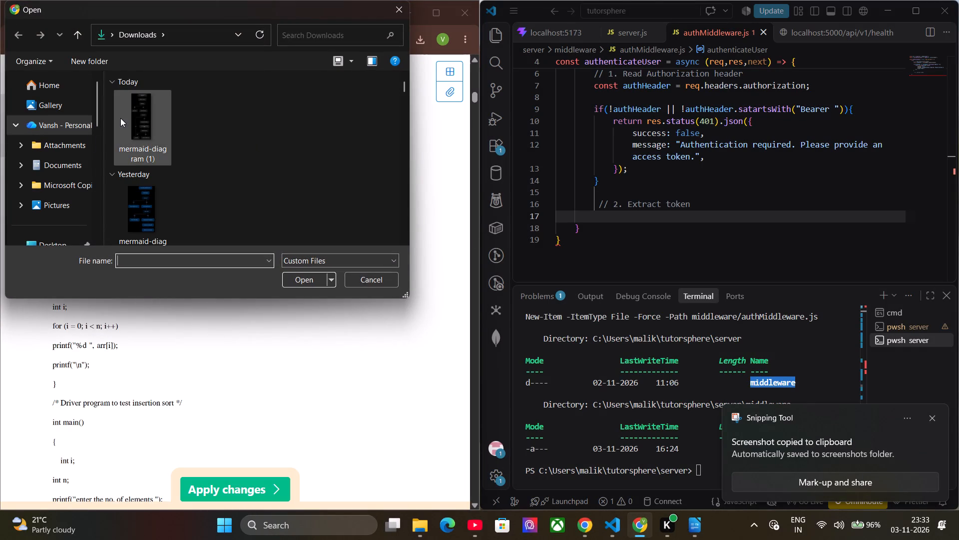
click(63, 202)
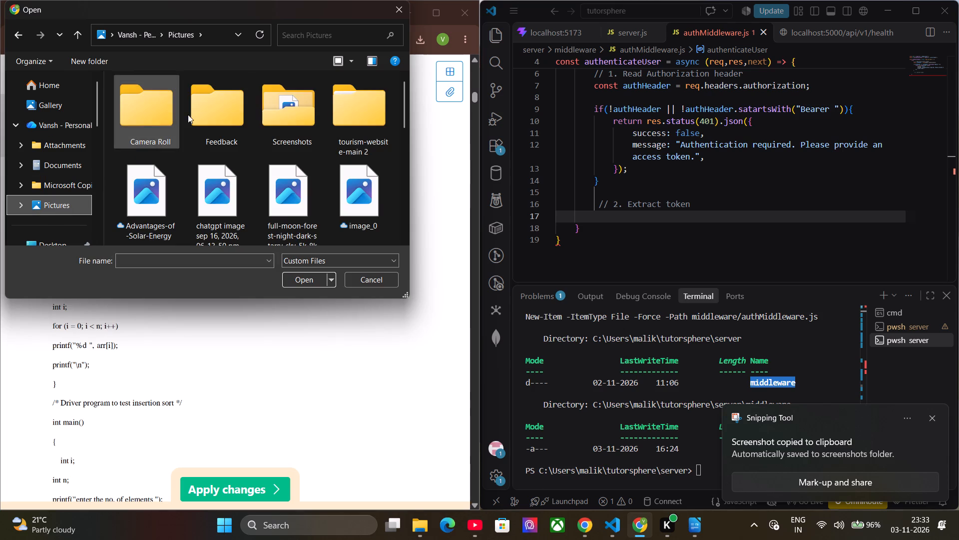
double_click(277, 112)
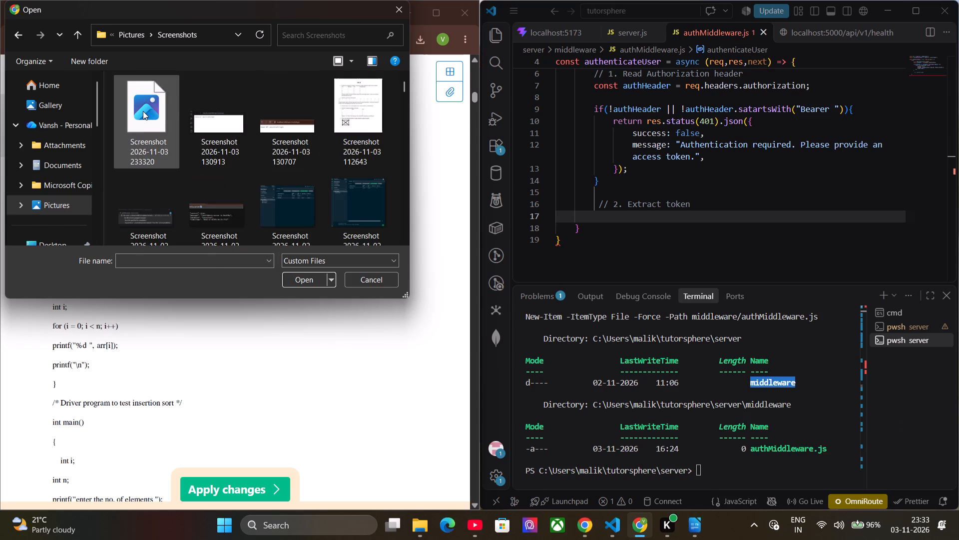
click(143, 111)
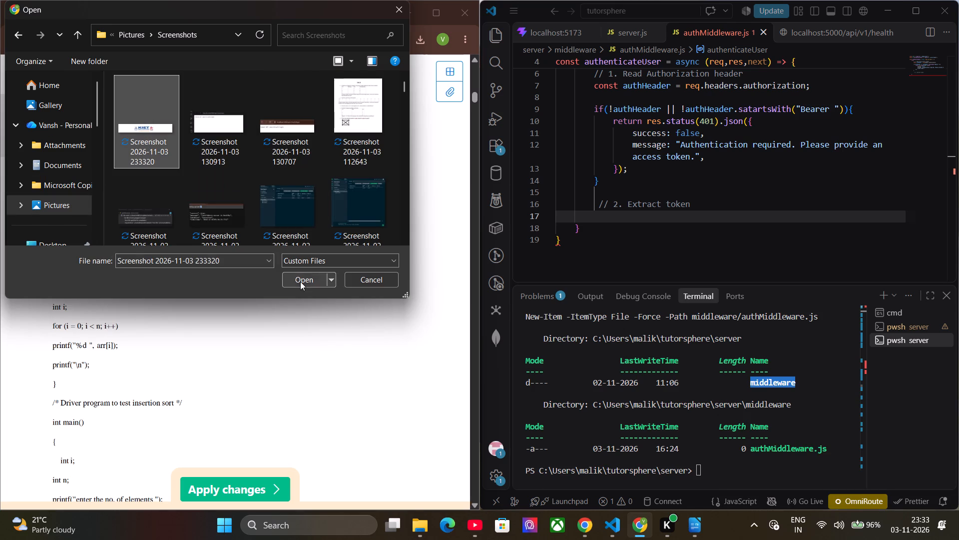
click(300, 281)
drag(300, 281, 240, 213)
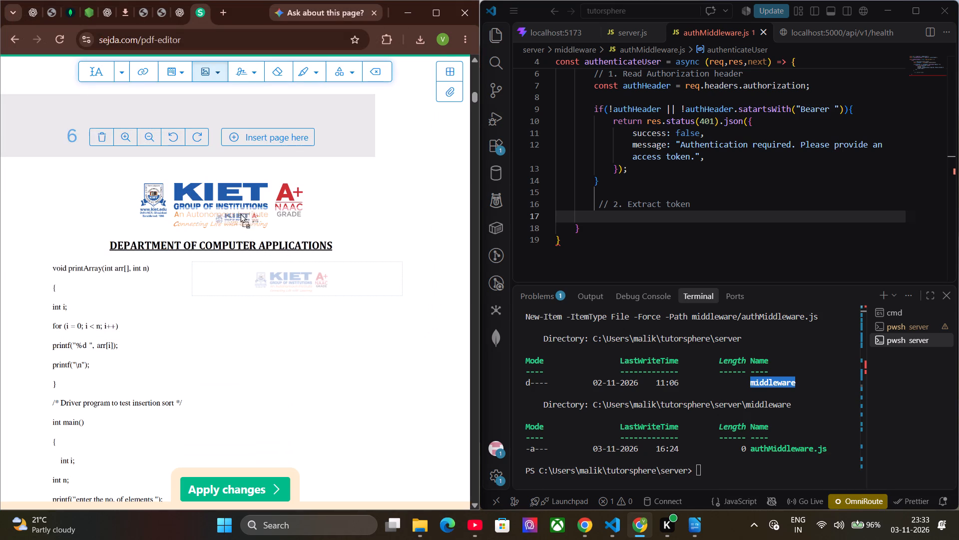
drag(240, 213, 317, 278)
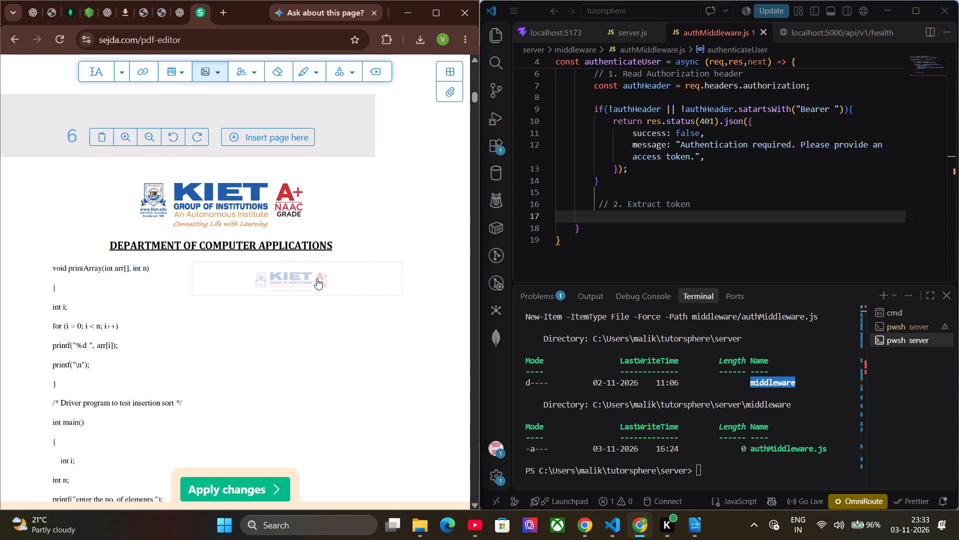
click(317, 278)
click(291, 254)
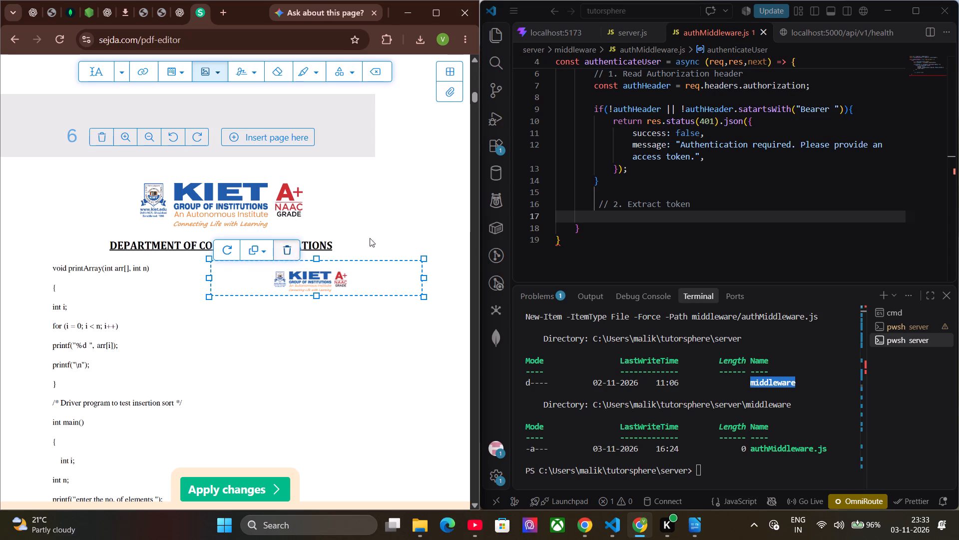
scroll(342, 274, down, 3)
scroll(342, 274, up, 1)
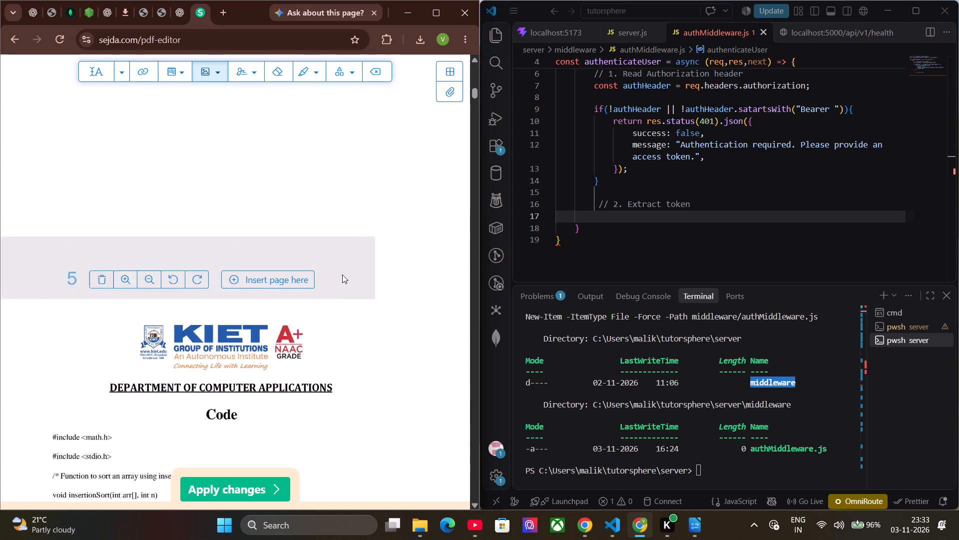
Maximize the browser window and reload the online PDF editor, discarding the edits made so far.
scroll(342, 274, up, 3)
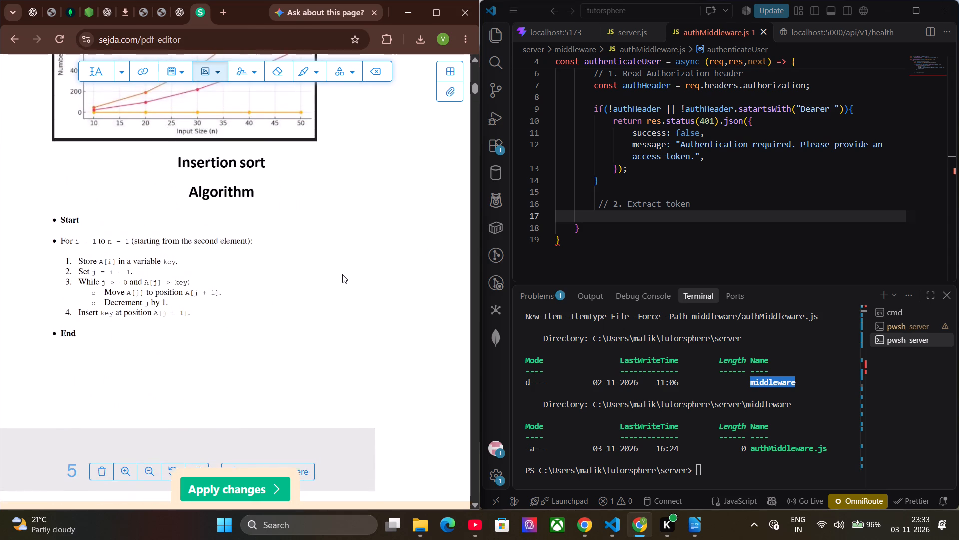
scroll(342, 274, down, 2)
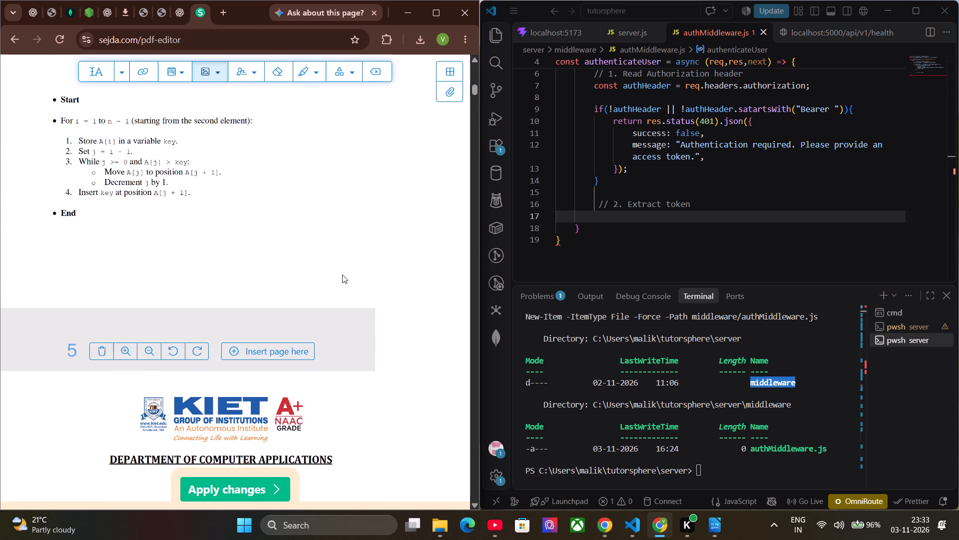
scroll(250, 318, up, 5)
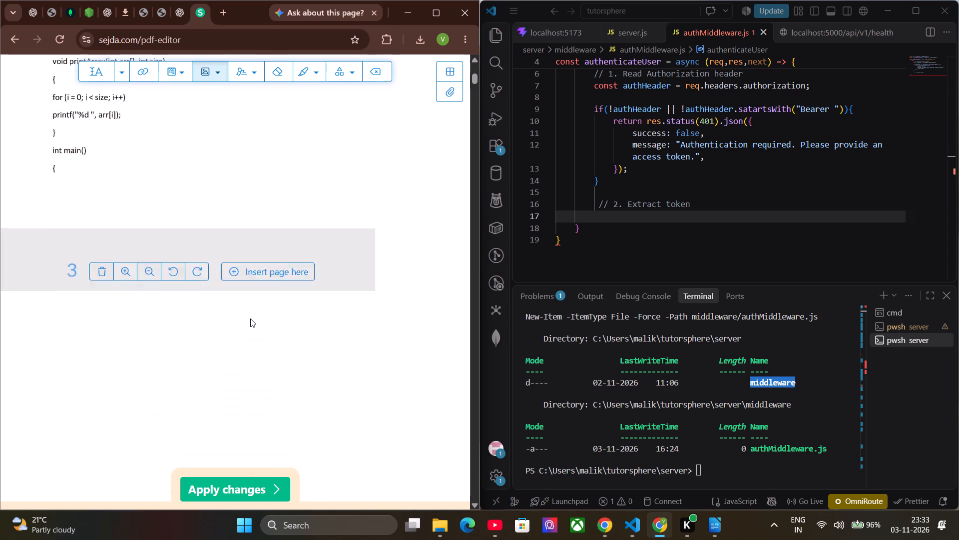
scroll(250, 318, up, 4)
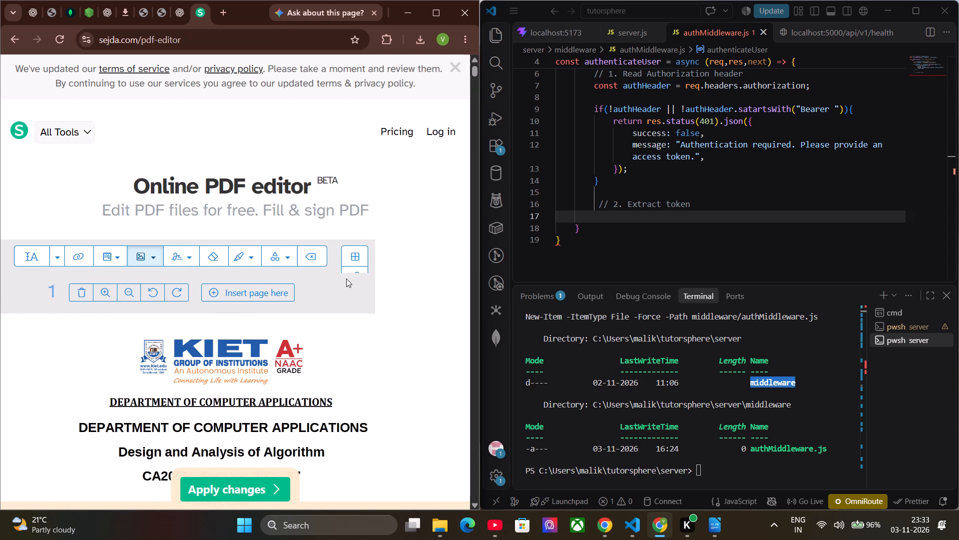
click(434, 12)
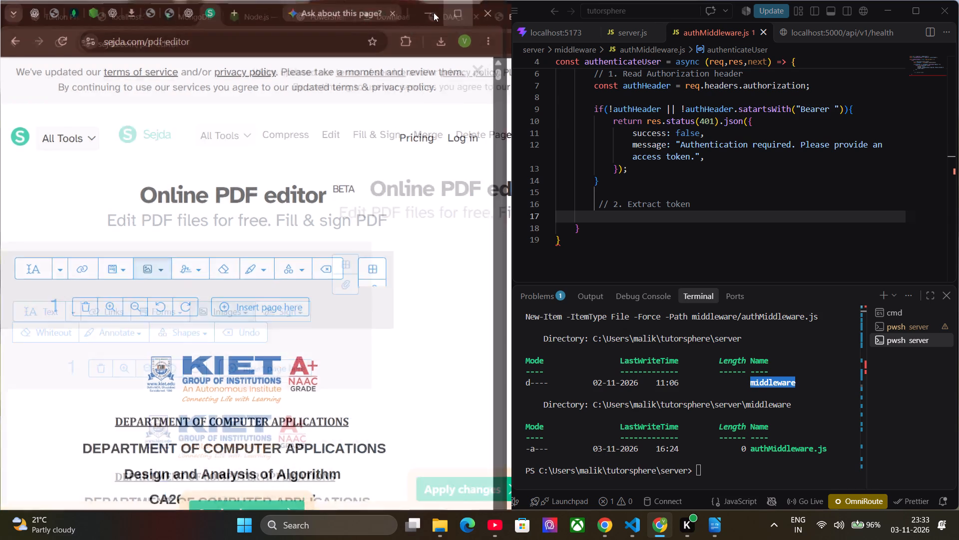
scroll(535, 362, down, 3)
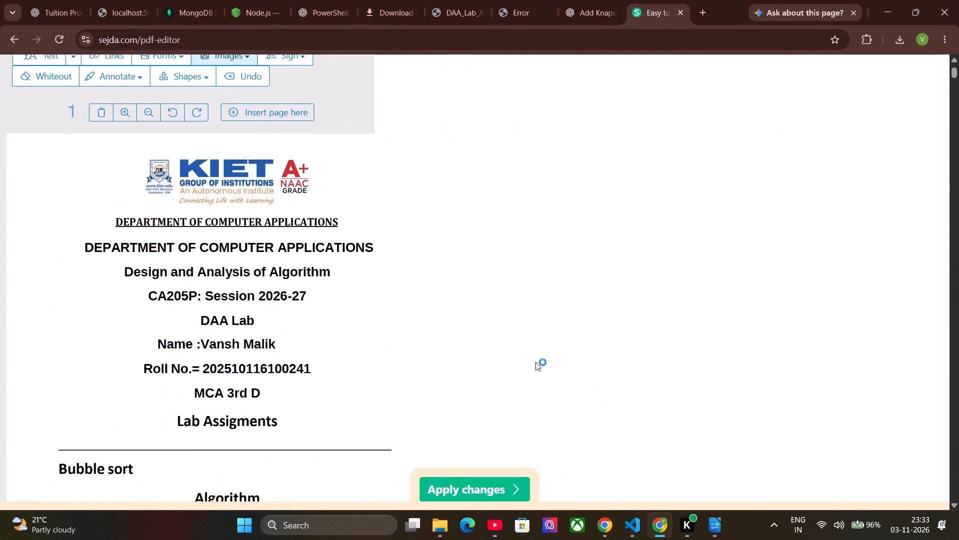
scroll(535, 362, down, 3)
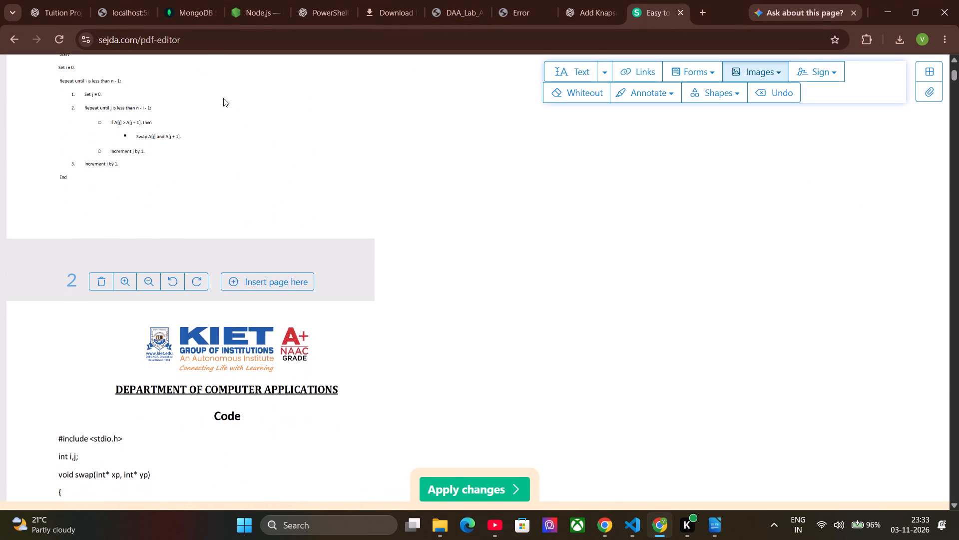
click(62, 40)
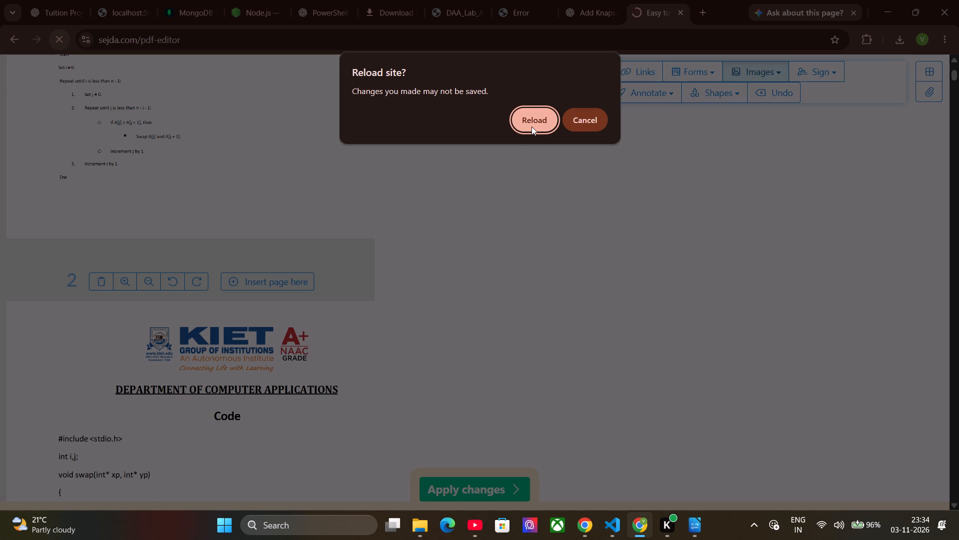
click(531, 126)
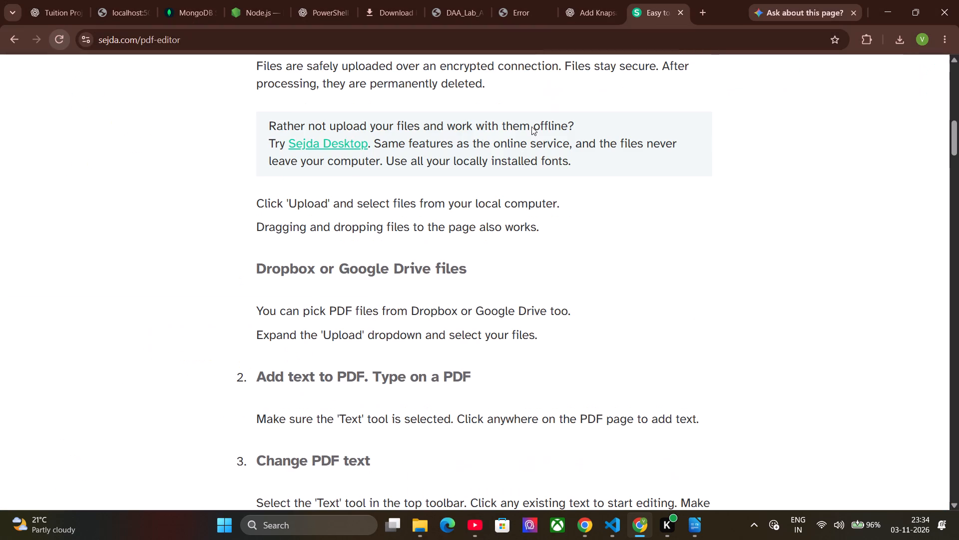
Upload the DAA lab assignments PDF from the Downloads folder to the online PDF editor again.
scroll(531, 126, up, 7)
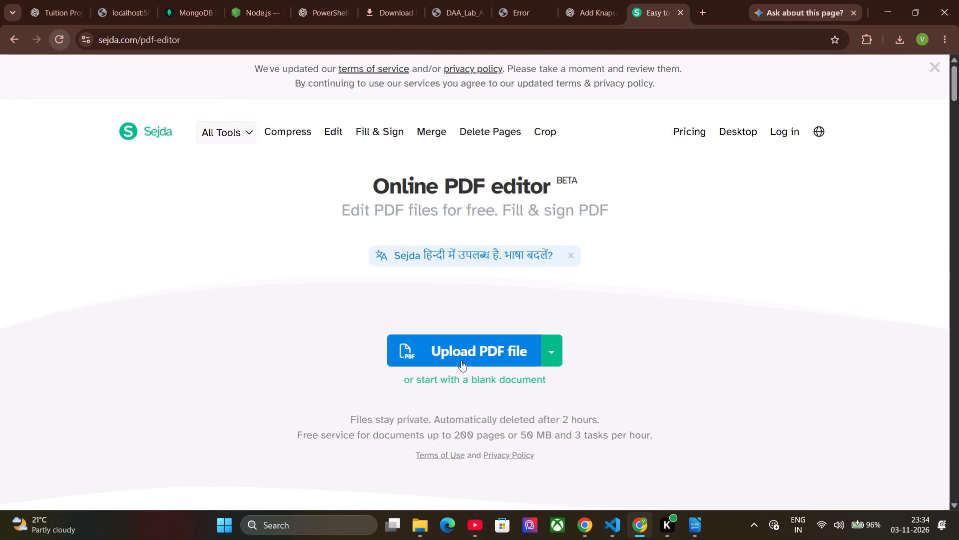
click(461, 360)
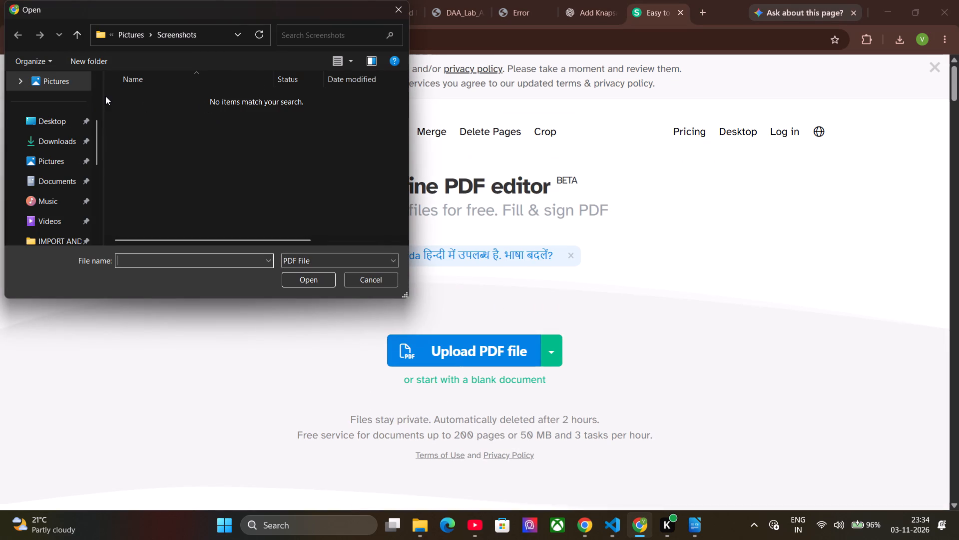
click(57, 148)
double_click(127, 130)
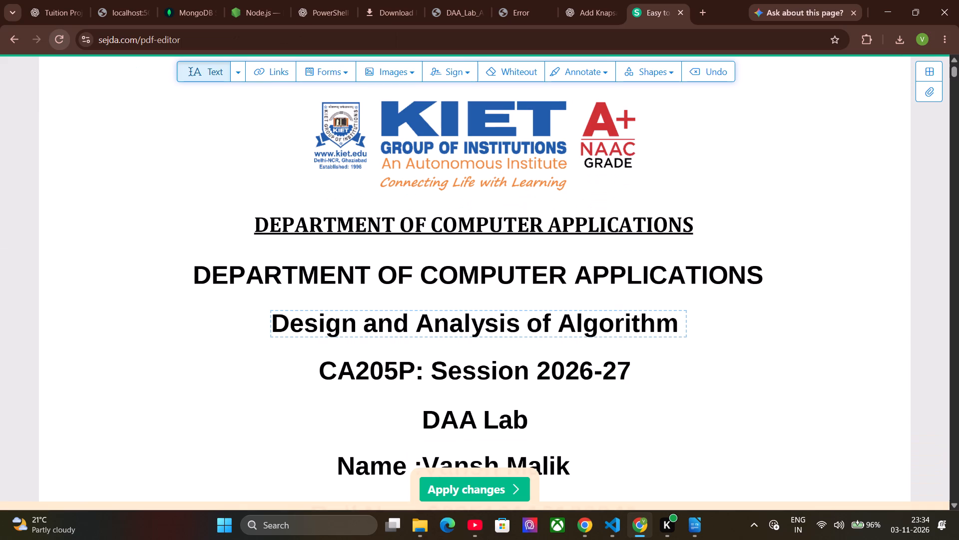
Examine the KIET header images on the document's pages from page 1 through page 27.
scroll(363, 315, down, 19)
scroll(363, 315, down, 16)
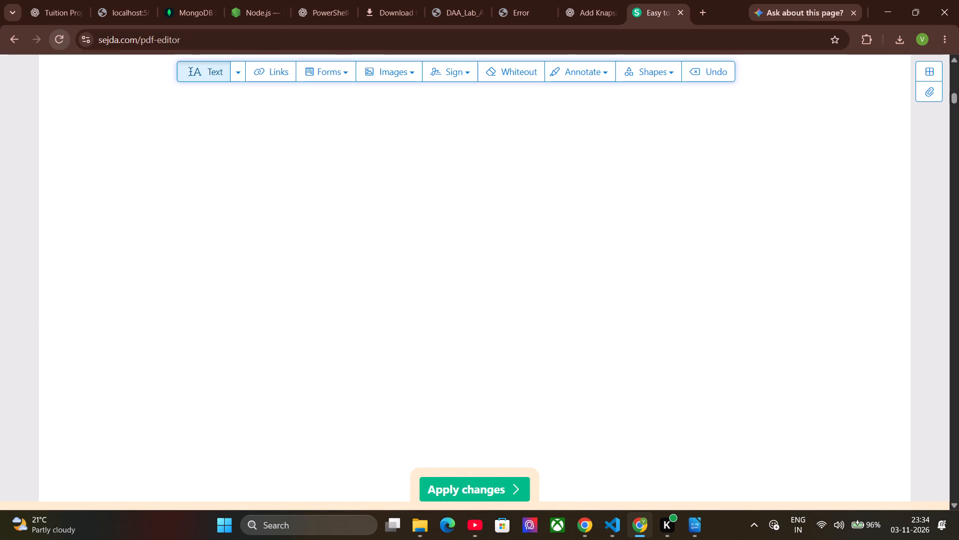
scroll(363, 315, down, 8)
scroll(363, 315, down, 17)
scroll(363, 315, down, 20)
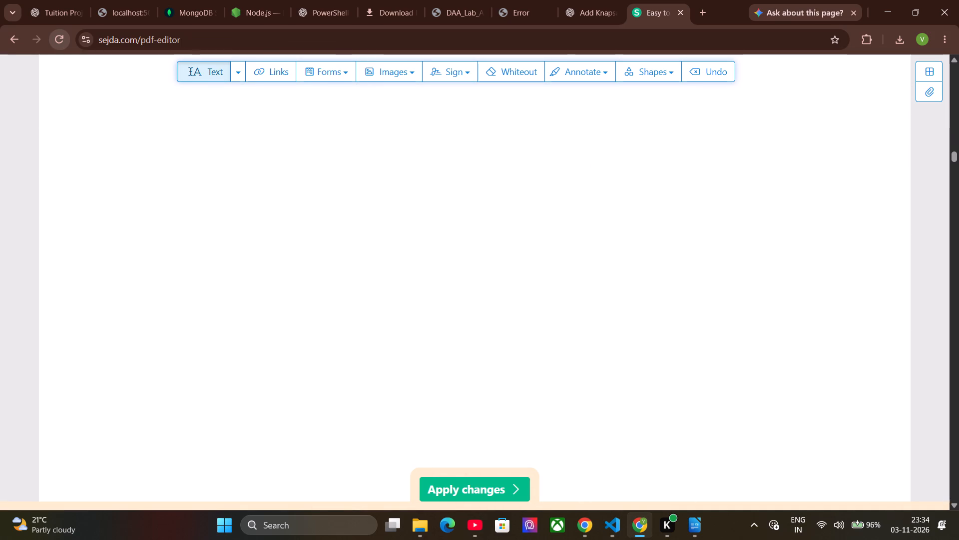
scroll(363, 315, down, 10)
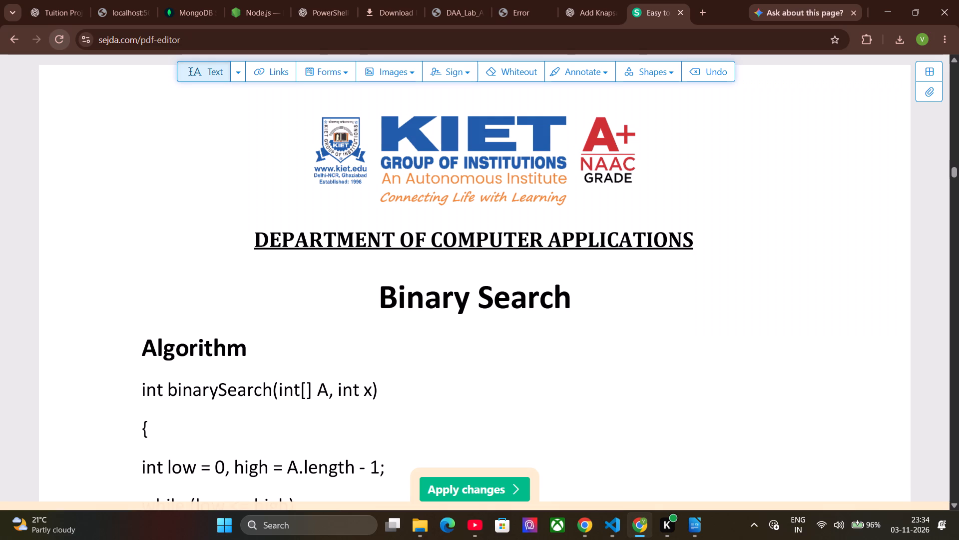
scroll(363, 315, down, 19)
scroll(363, 315, down, 15)
scroll(363, 315, down, 6)
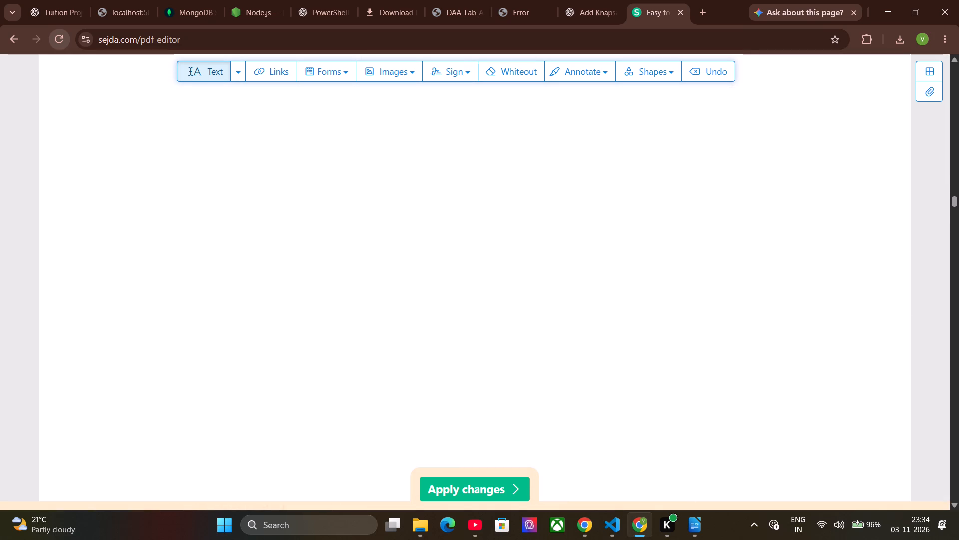
scroll(363, 315, down, 10)
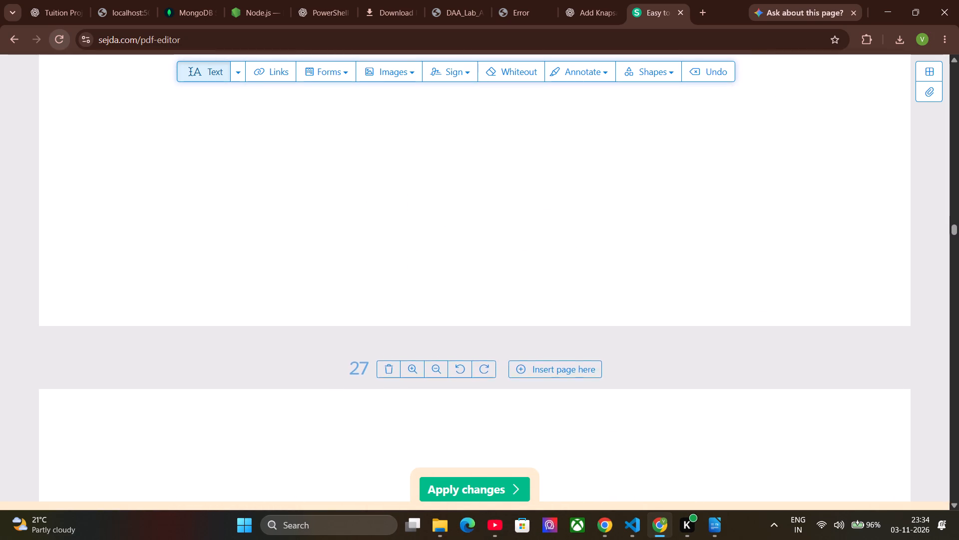
scroll(363, 315, down, 1)
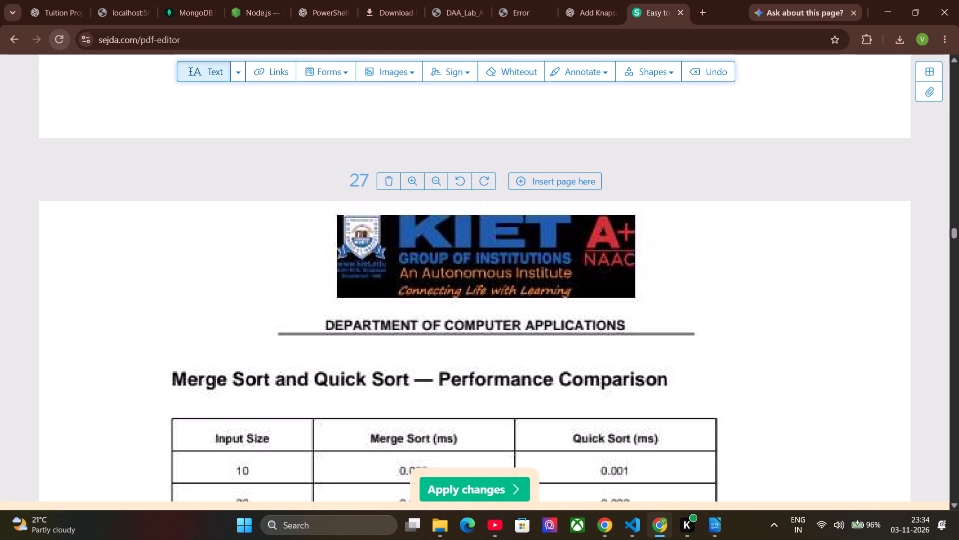
Check the pages before page 27 to locate where the black-background KIET headers begin, ending at the Merge Sort algorithm on page 23.
scroll(363, 315, up, 6)
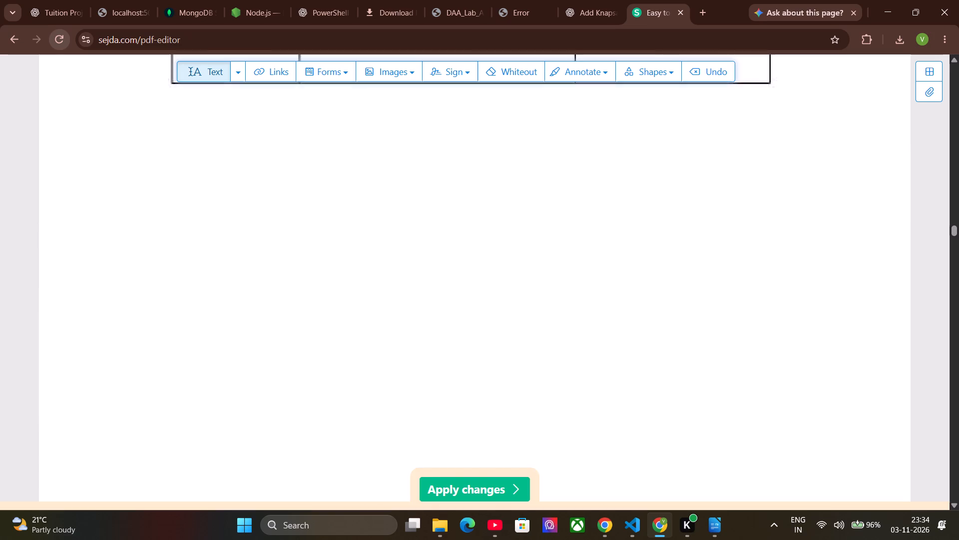
scroll(363, 315, up, 8)
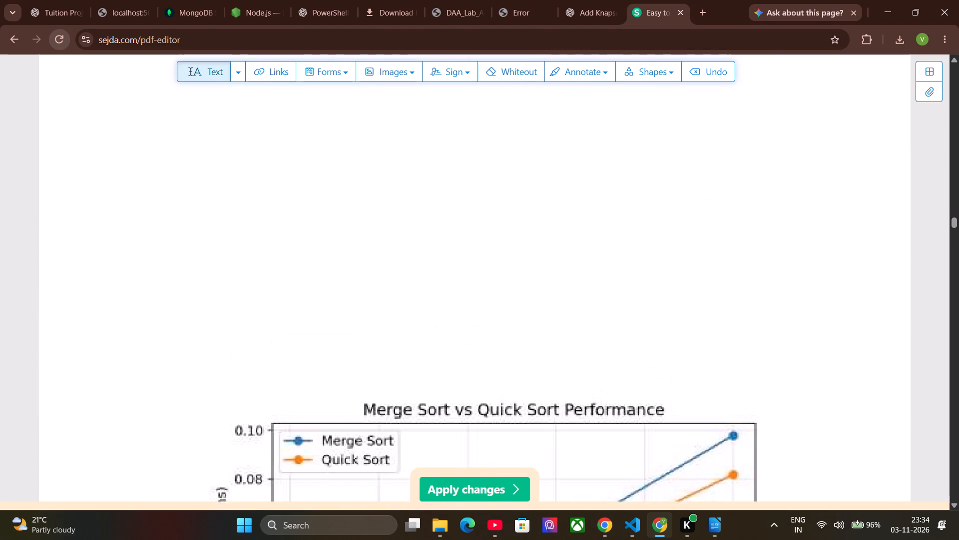
scroll(363, 315, up, 9)
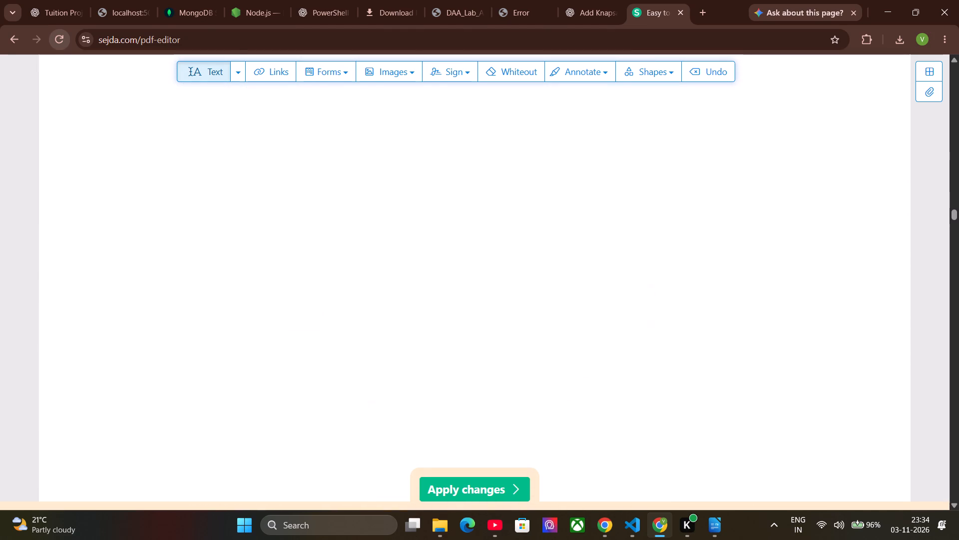
scroll(363, 315, up, 6)
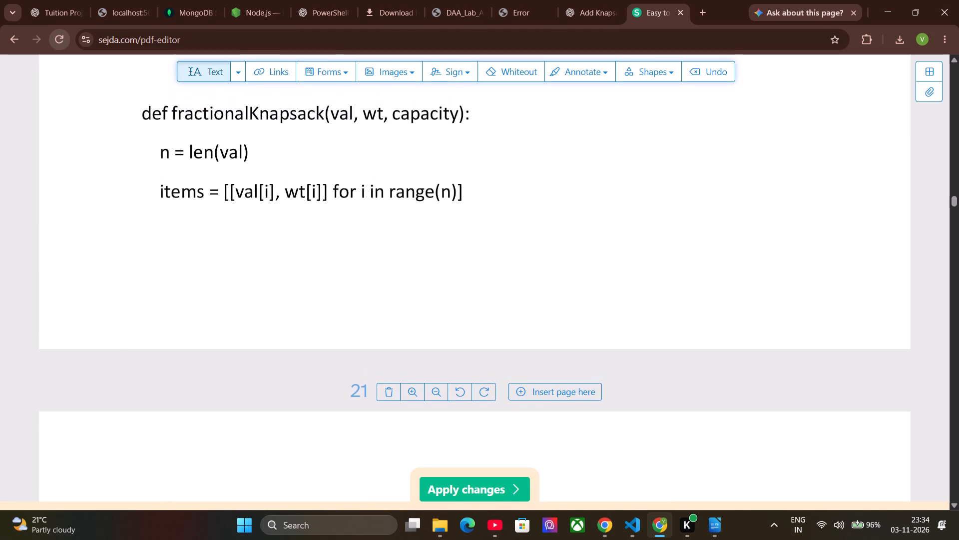
scroll(363, 315, down, 6)
scroll(363, 315, right, 1)
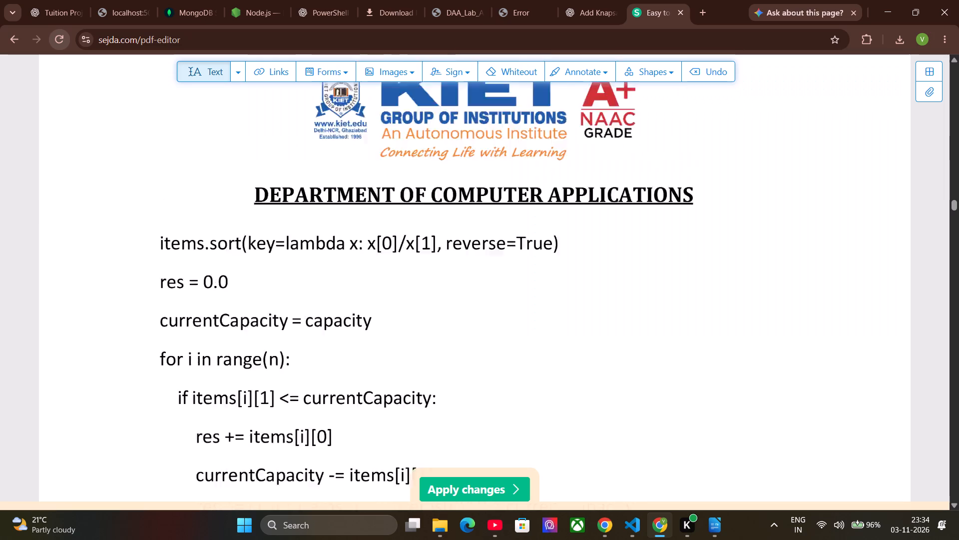
scroll(363, 315, right, 1)
scroll(363, 315, down, 7)
scroll(363, 315, up, 1)
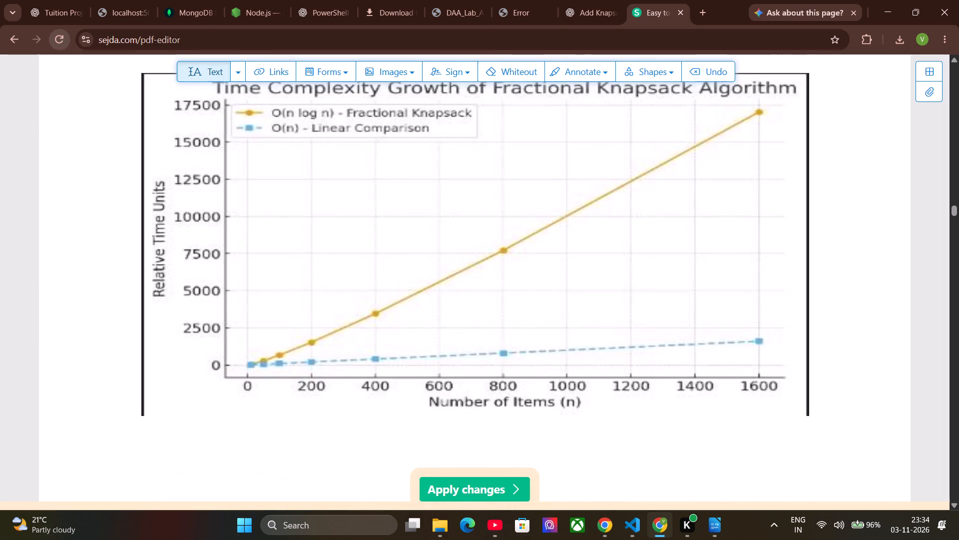
scroll(363, 315, down, 6)
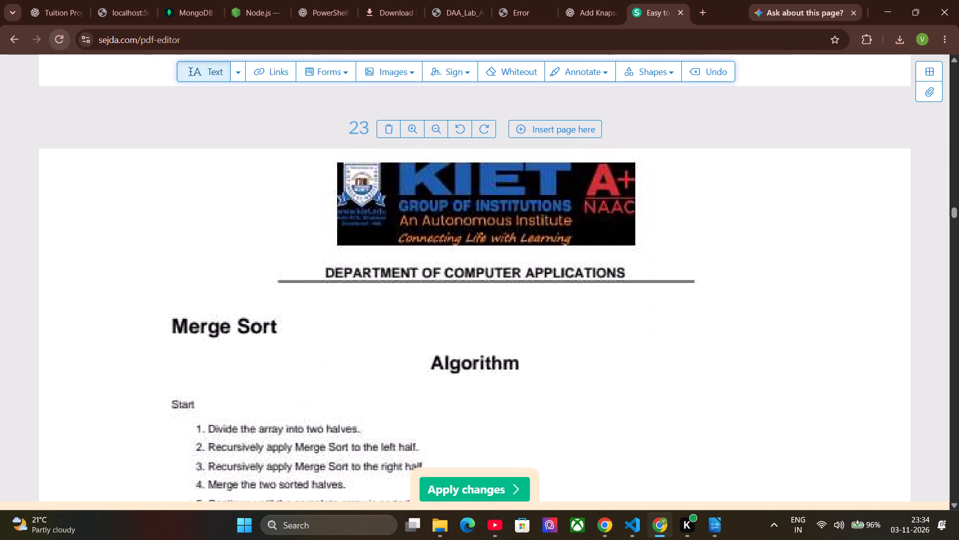
Insert the saved white-background KIET logo image on page 23, enlarged and positioned to cover the black header above the department heading.
click(401, 76)
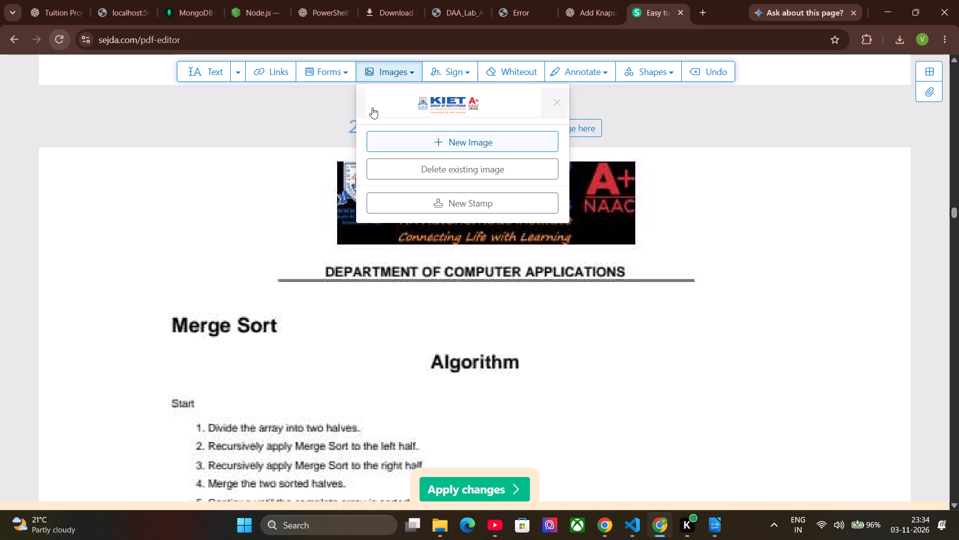
click(427, 110)
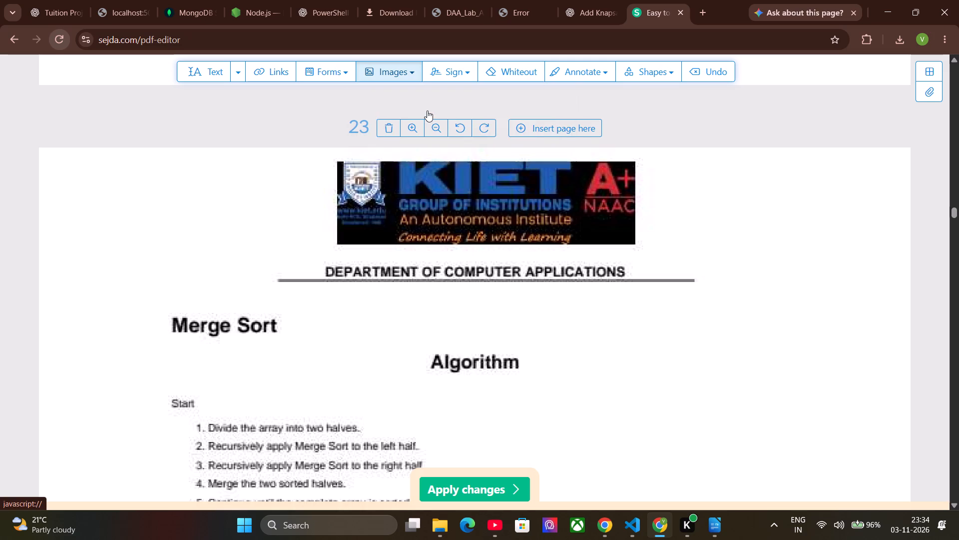
click(448, 207)
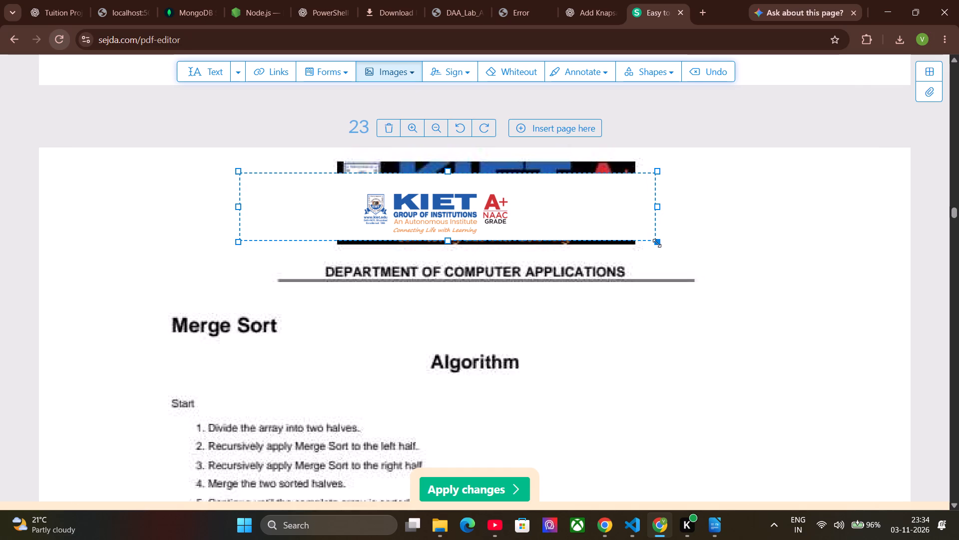
drag(657, 243, 754, 250)
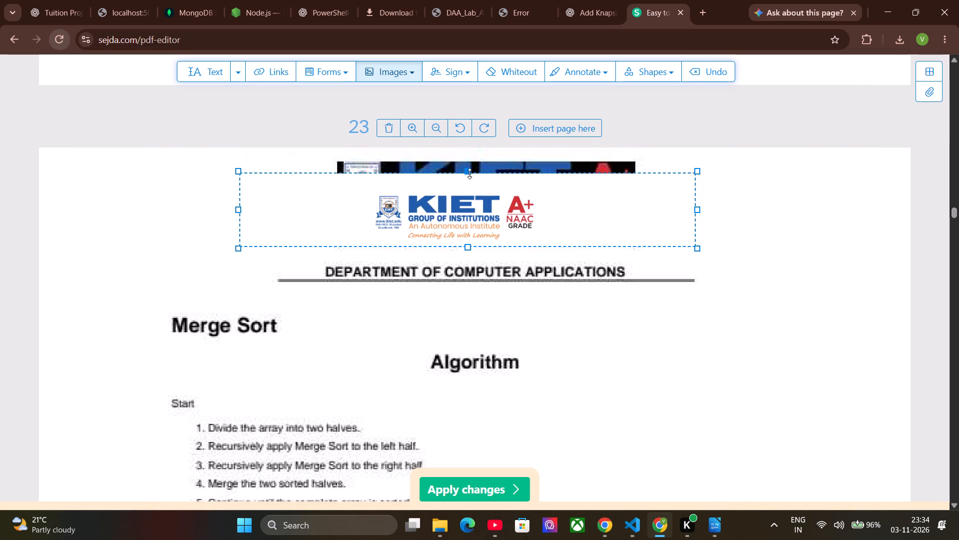
drag(469, 192, 468, 180)
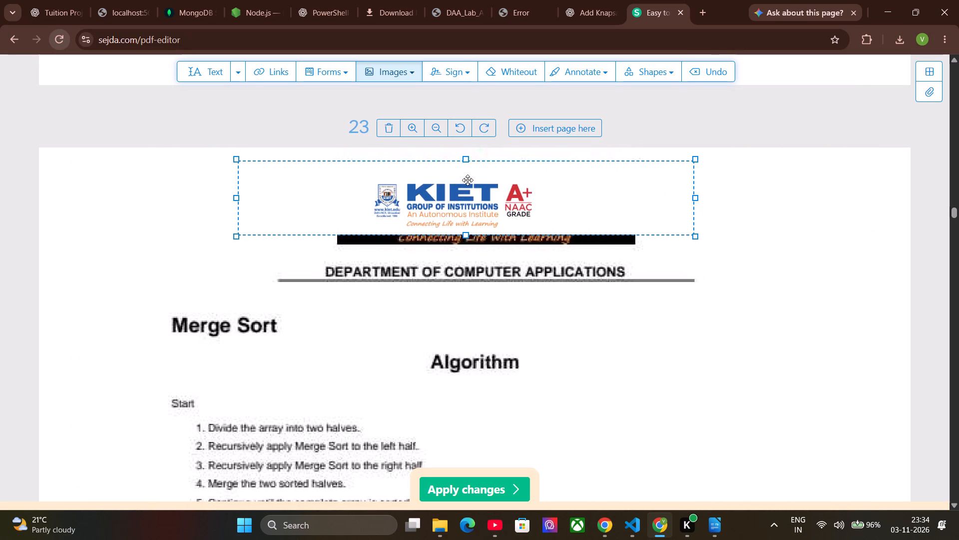
drag(466, 232, 466, 244)
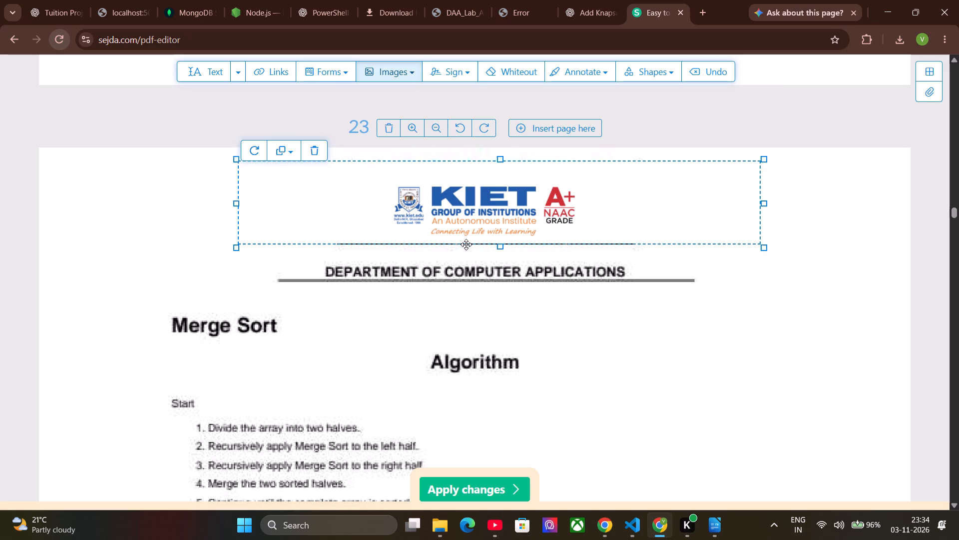
drag(466, 244, 466, 245)
drag(501, 215, 471, 221)
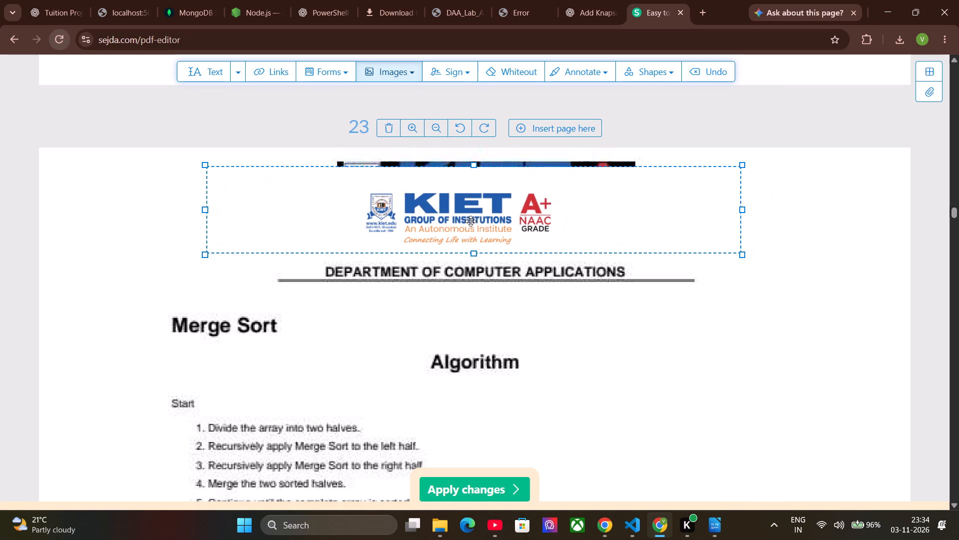
drag(471, 221, 467, 214)
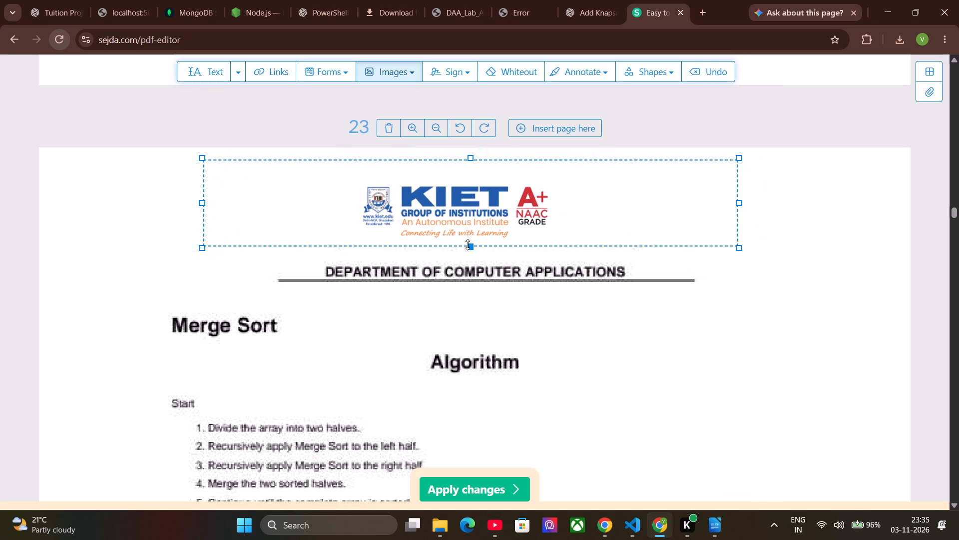
Enlarge the inserted KIET logo image on page 23 further and reposition it across the top of the page.
drag(468, 244, 470, 267)
drag(503, 228, 496, 225)
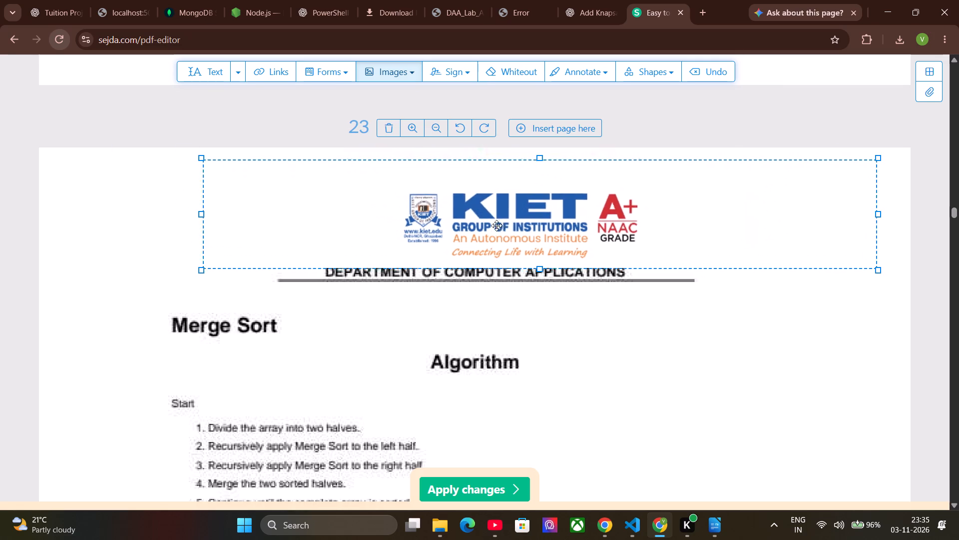
drag(496, 225, 451, 212)
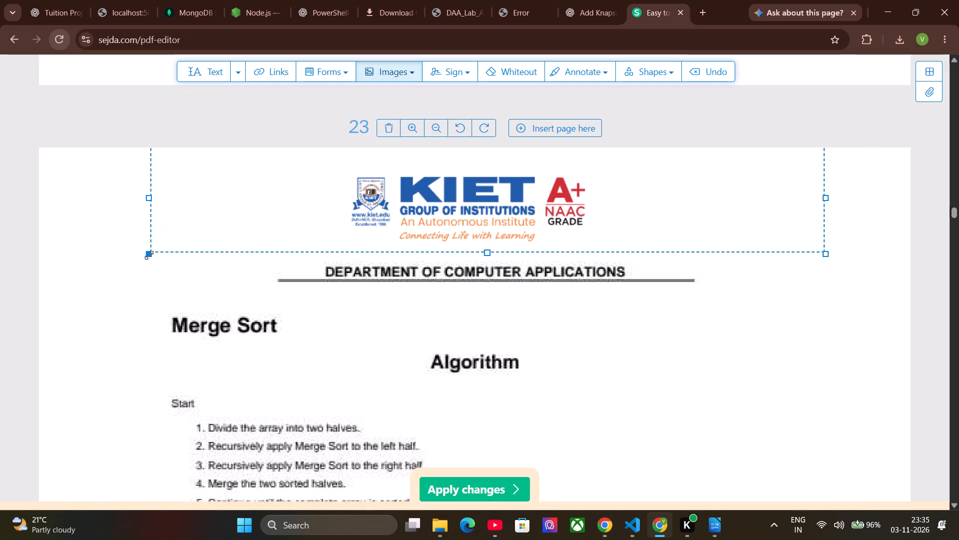
drag(149, 255, 117, 274)
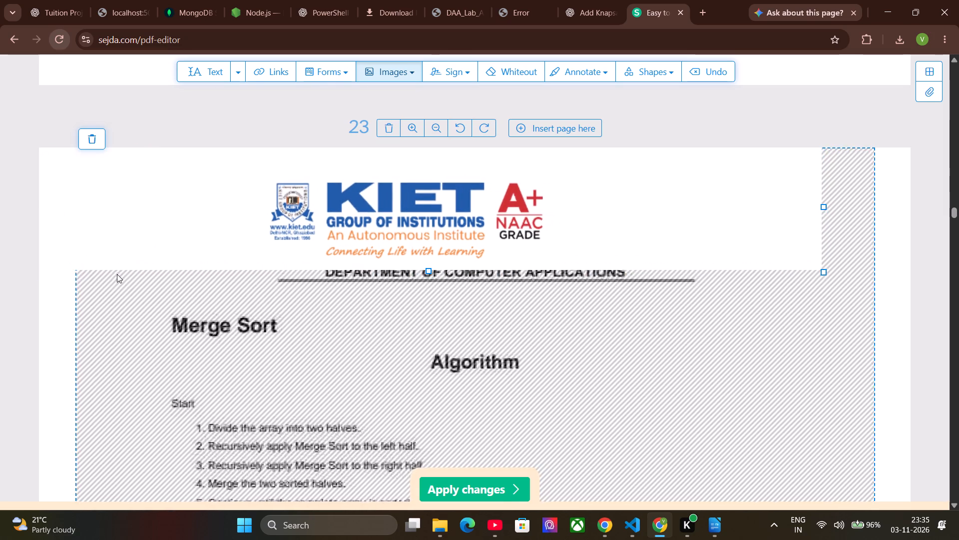
drag(819, 271, 837, 267)
click(816, 263)
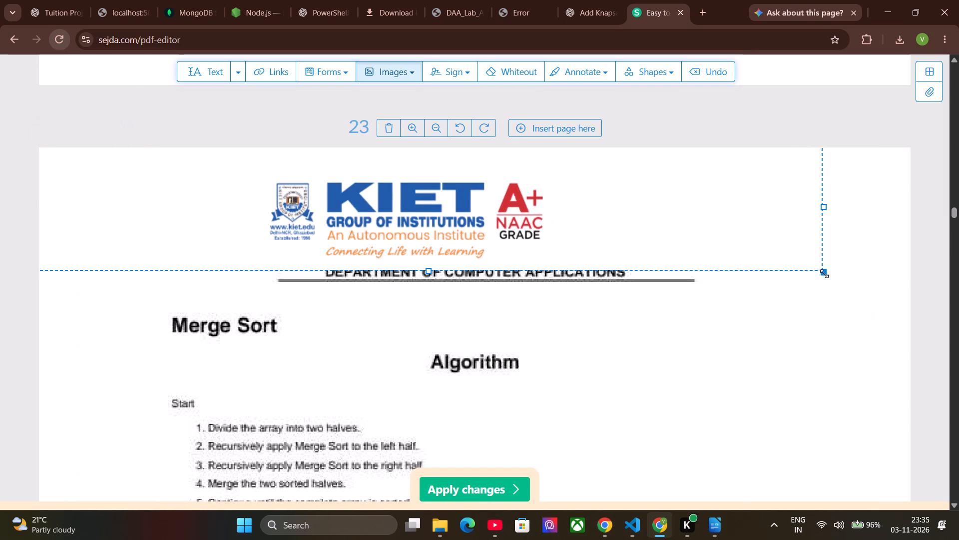
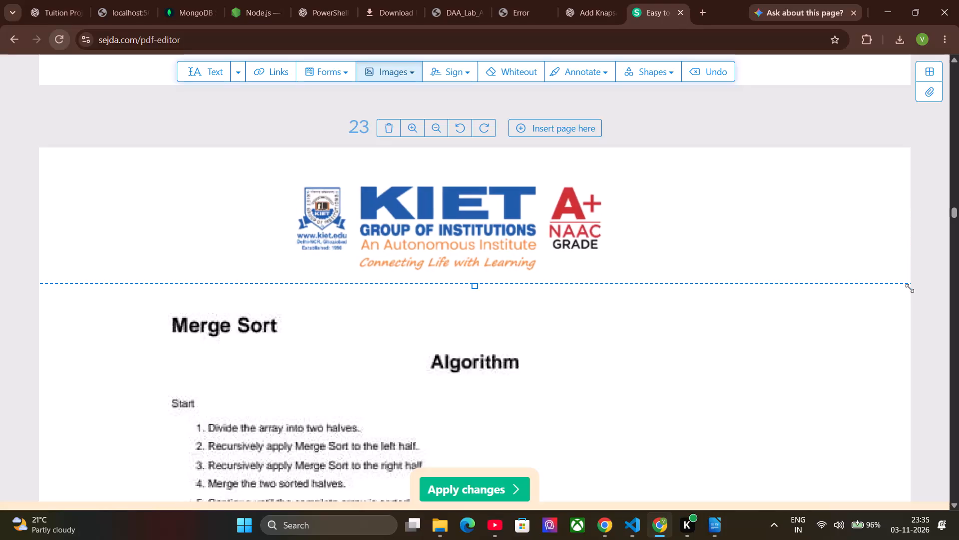
Move the KIET logo image on page 23 up so it sits just above the Department of Computer Applications heading.
click(485, 234)
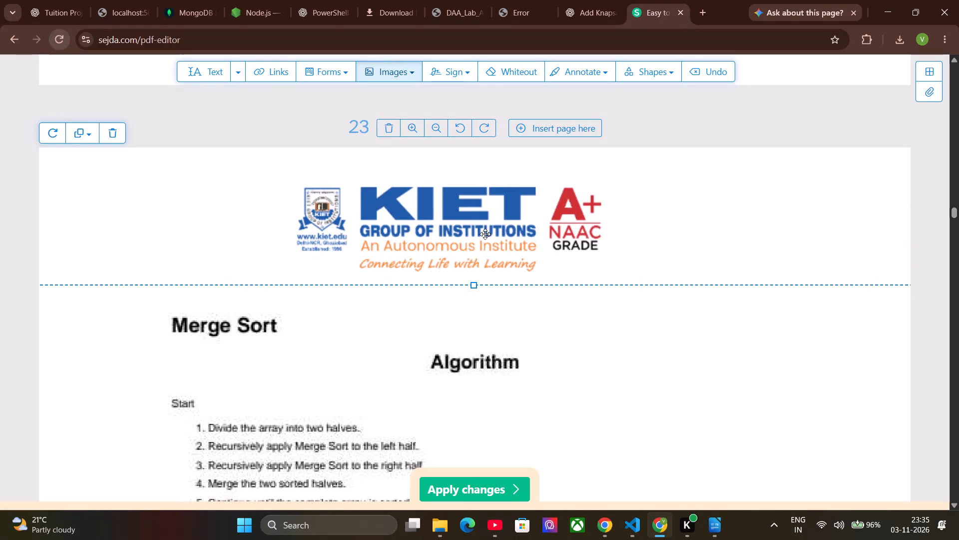
drag(481, 223, 486, 203)
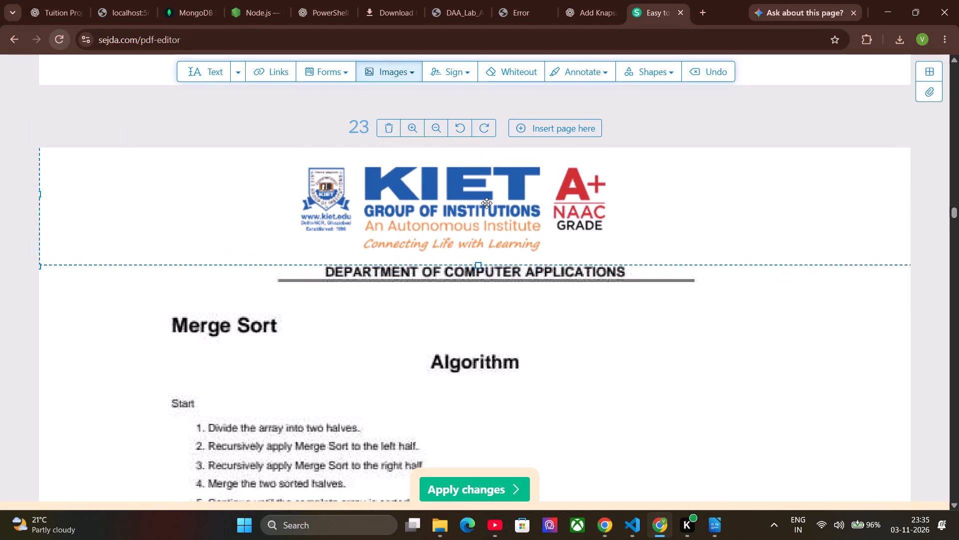
drag(486, 203, 492, 197)
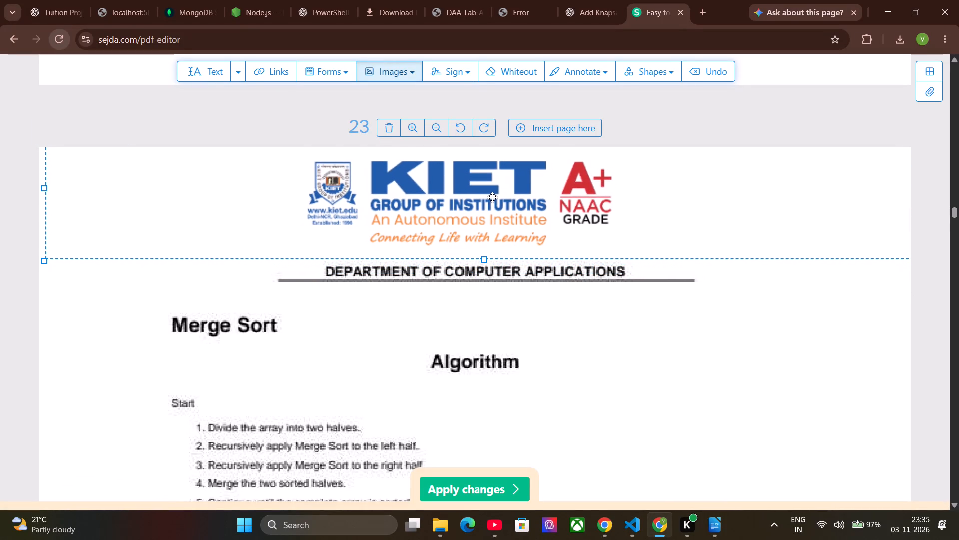
drag(492, 197, 485, 194)
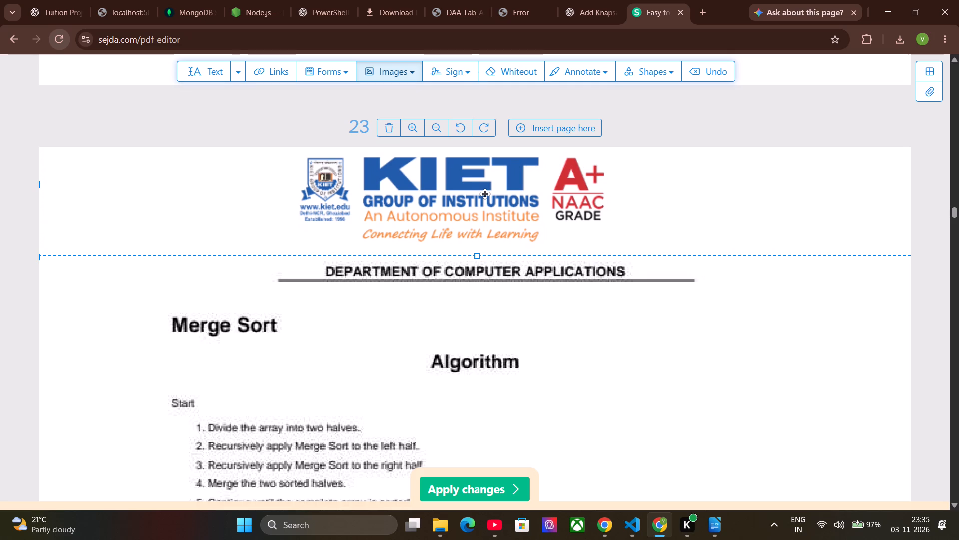
drag(485, 194, 486, 194)
click(486, 194)
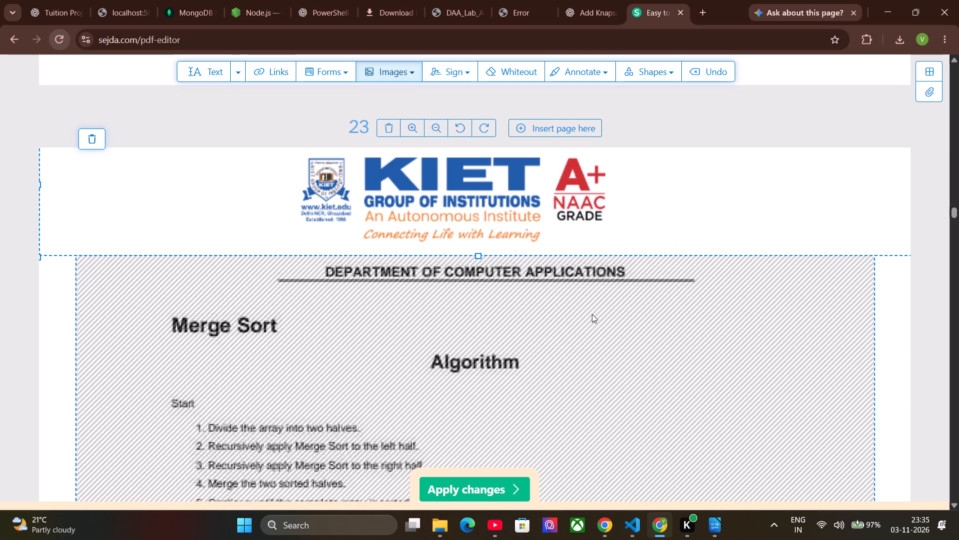
click(592, 314)
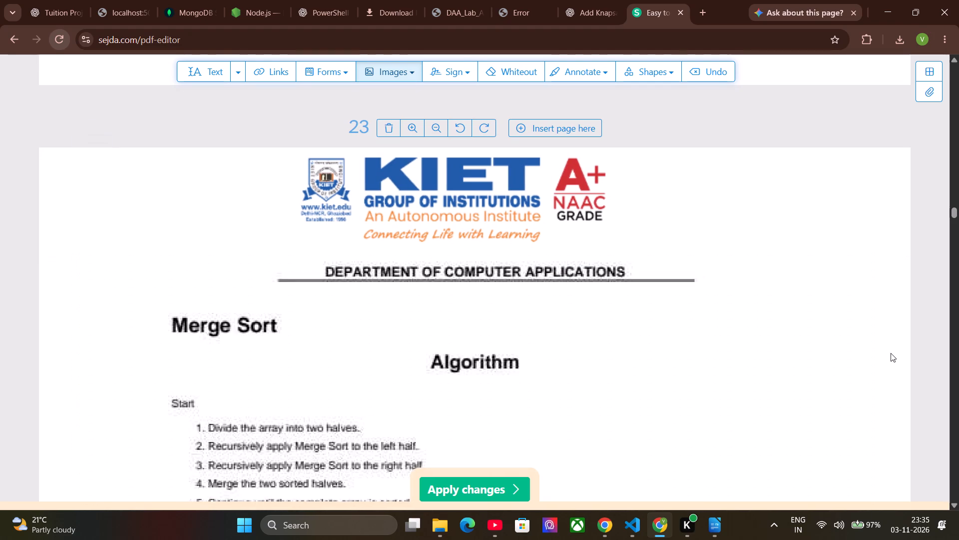
click(891, 353)
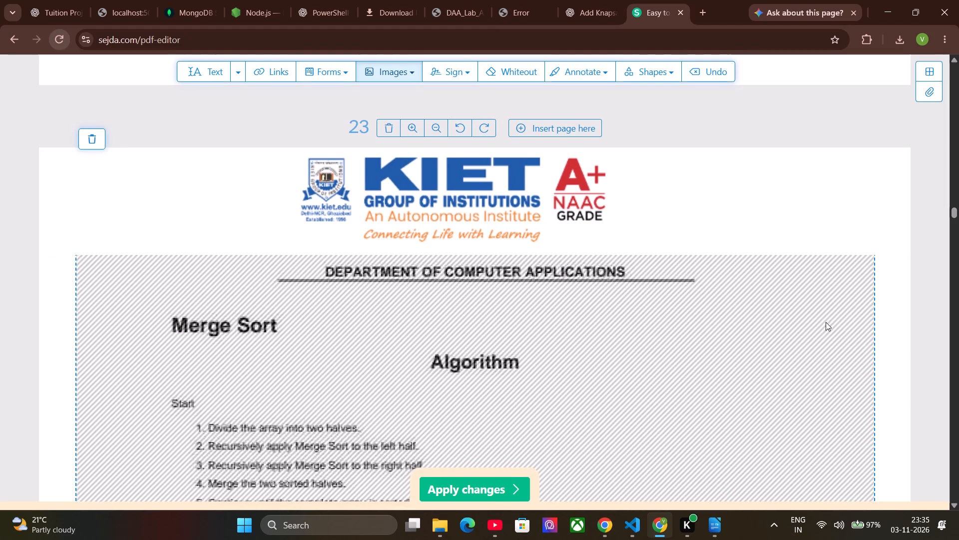
click(884, 323)
Insert the saved white-background KIET logo on page 24, over the black header above the Merge Sort complexity analysis.
scroll(884, 323, down, 6)
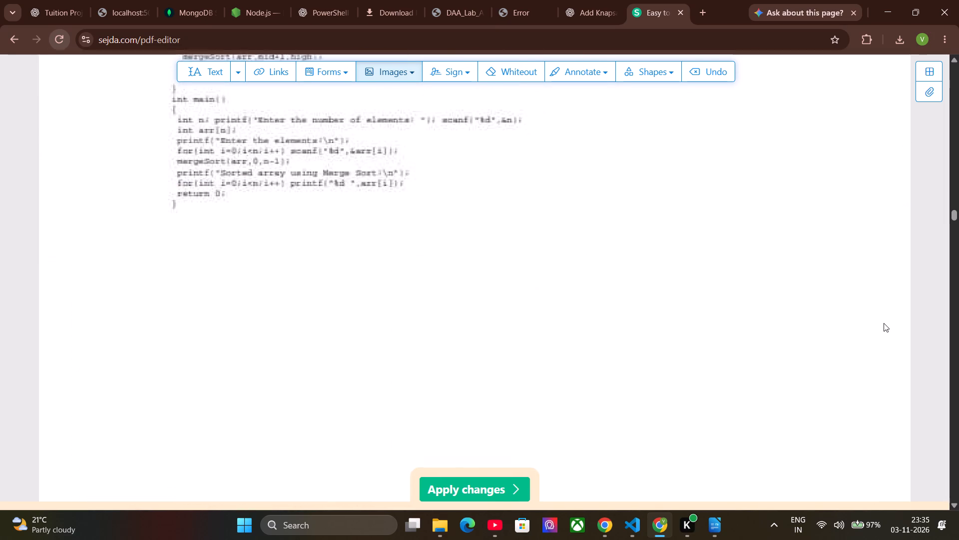
scroll(884, 323, down, 2)
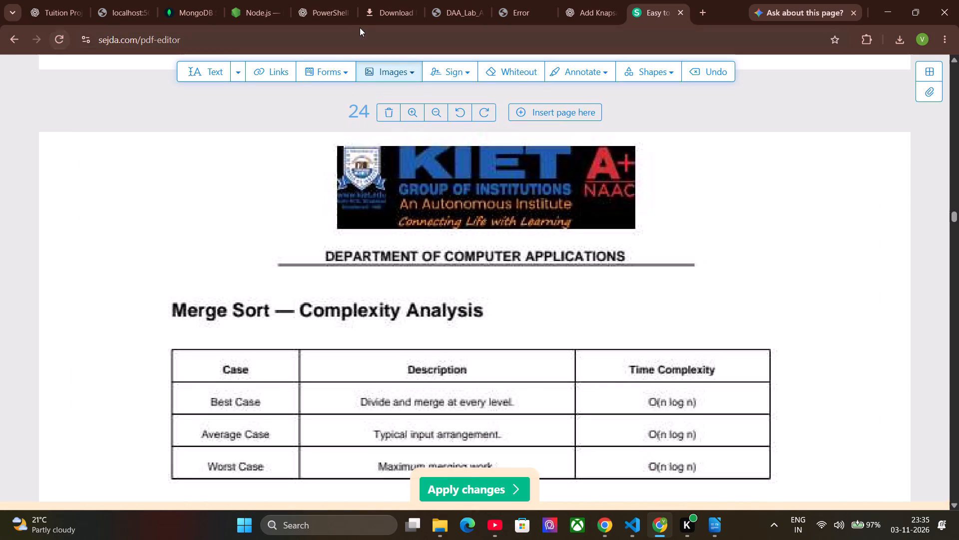
click(406, 76)
click(426, 137)
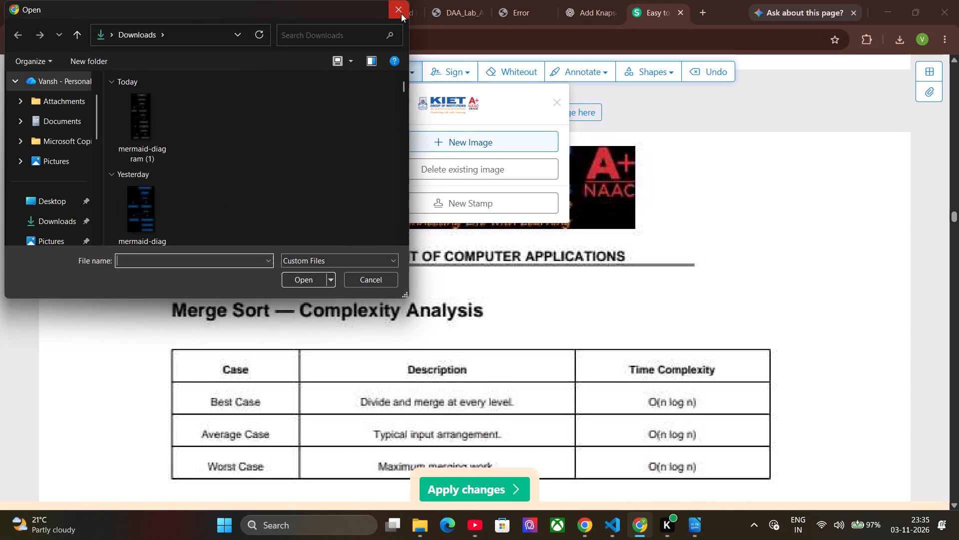
click(401, 13)
click(425, 96)
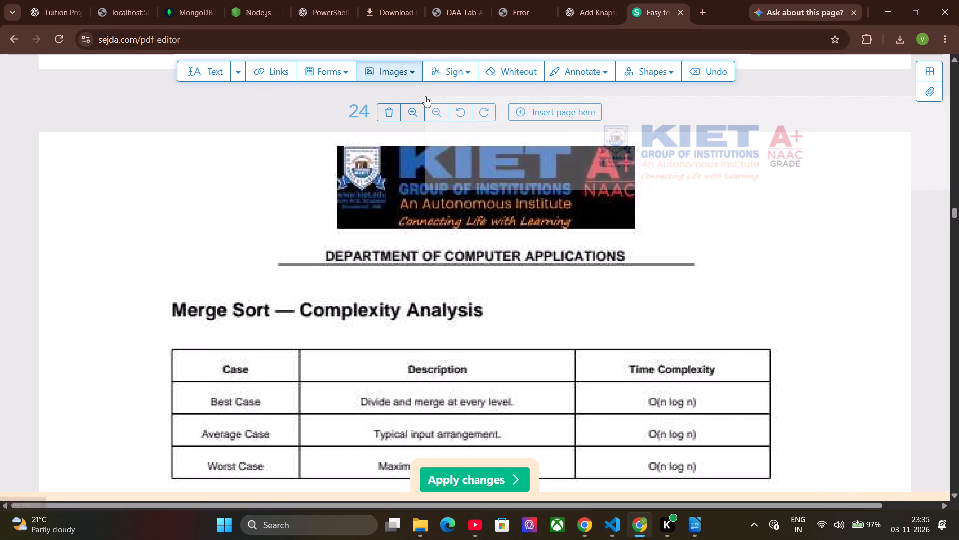
click(463, 183)
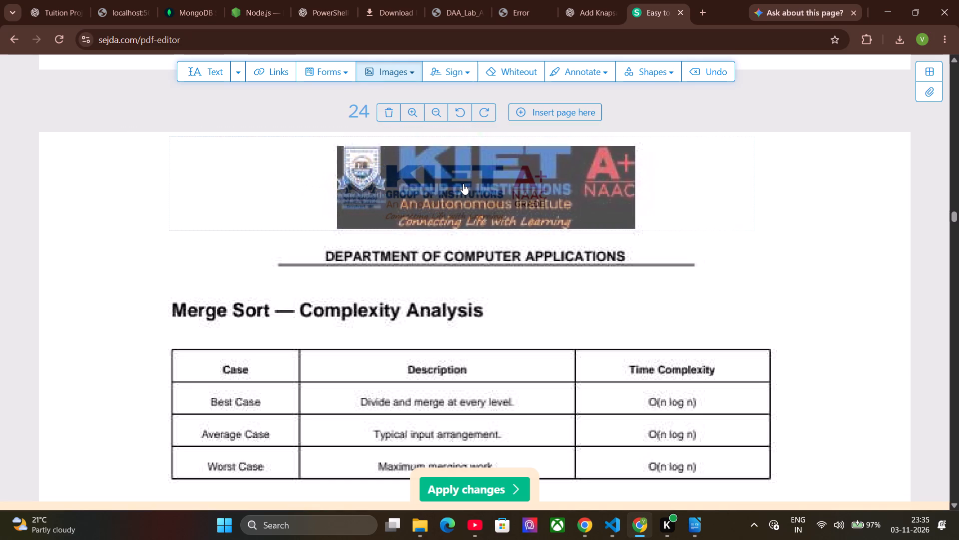
Enlarge the page 24 KIET logo to the full page width and move it up to just above the department heading.
drag(167, 183, 36, 221)
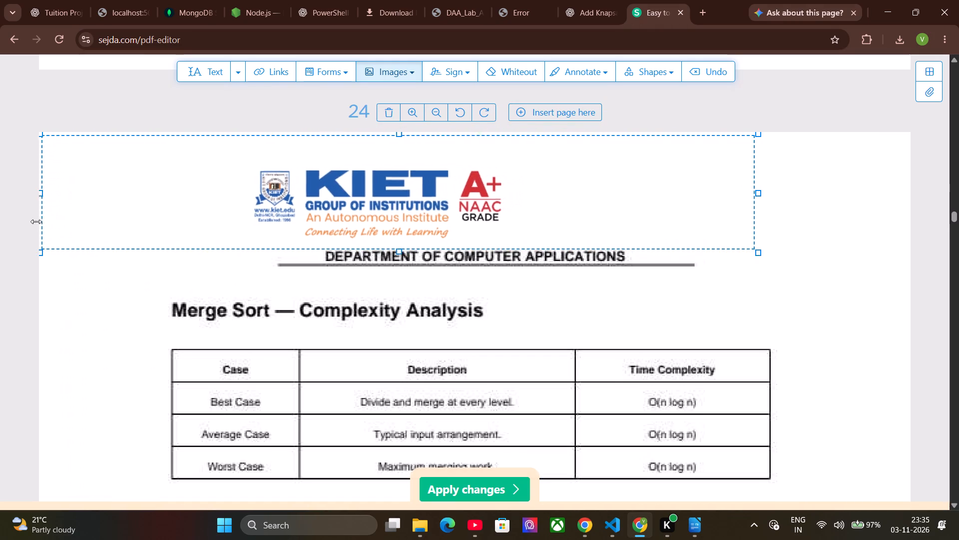
drag(36, 221, 33, 221)
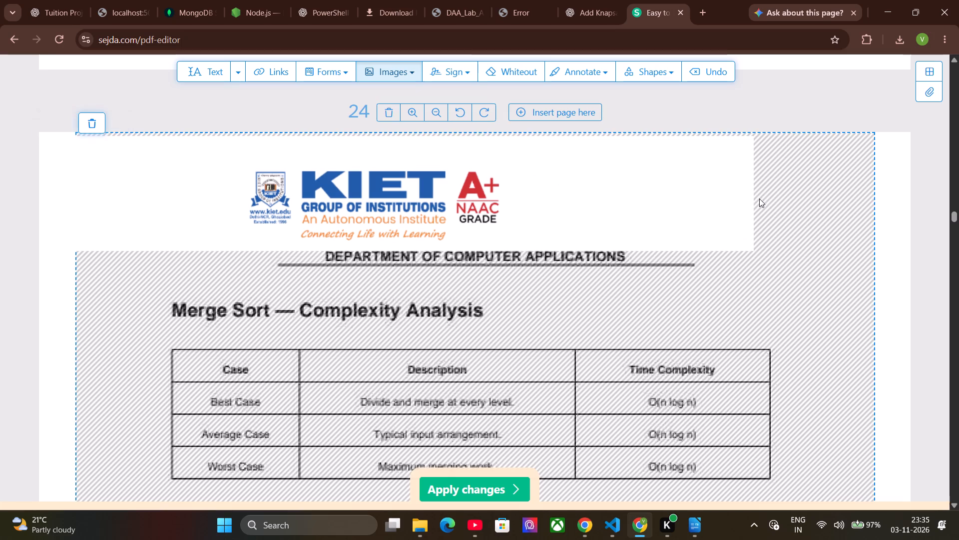
drag(754, 195, 890, 200)
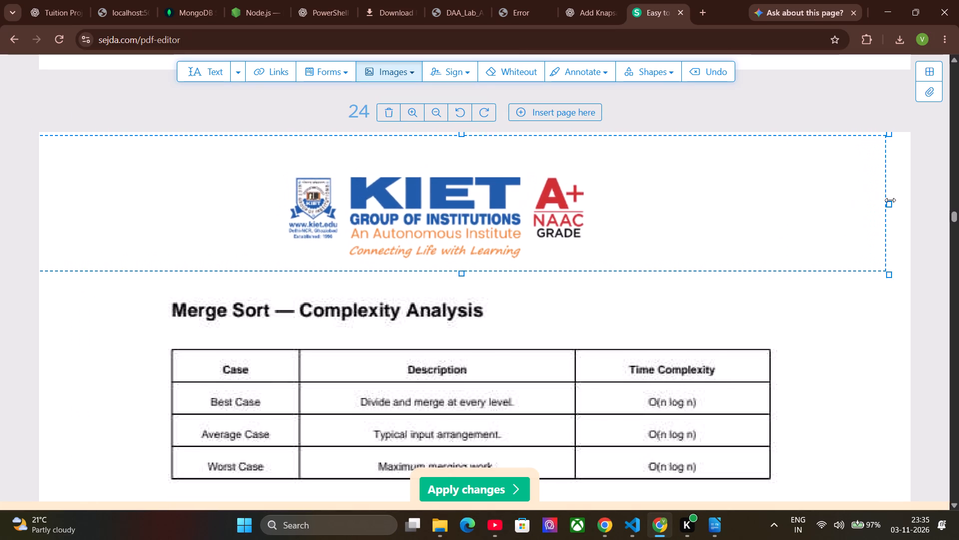
drag(890, 200, 912, 203)
drag(535, 185, 539, 153)
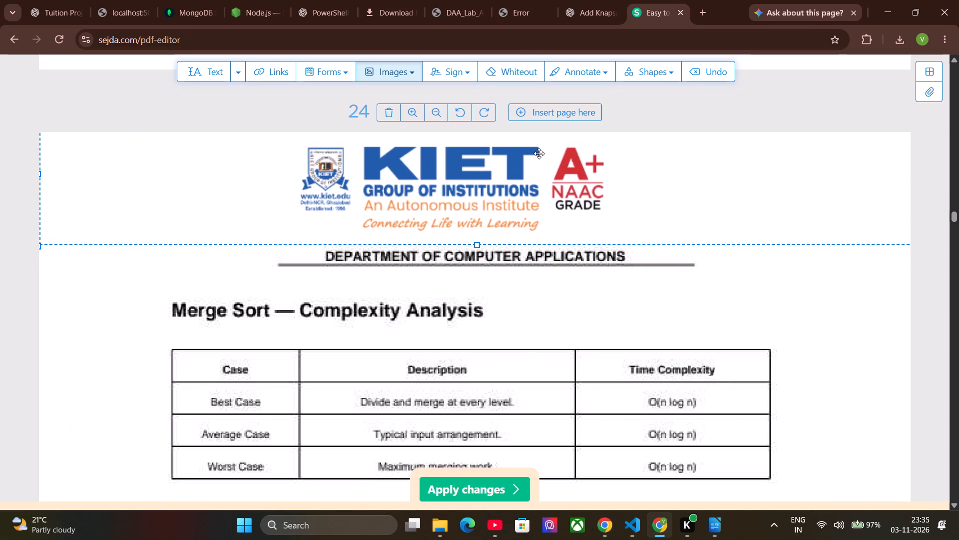
drag(539, 153, 538, 152)
click(699, 287)
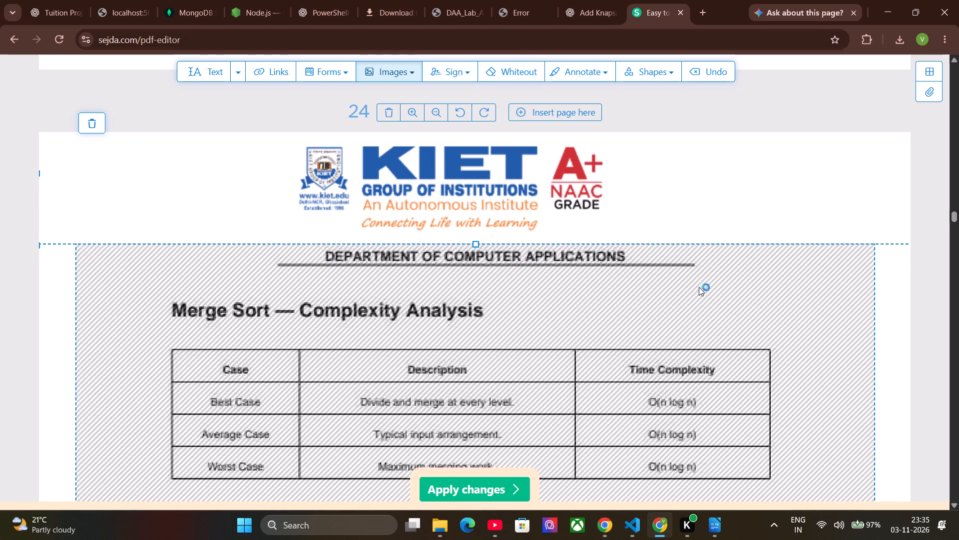
click(891, 301)
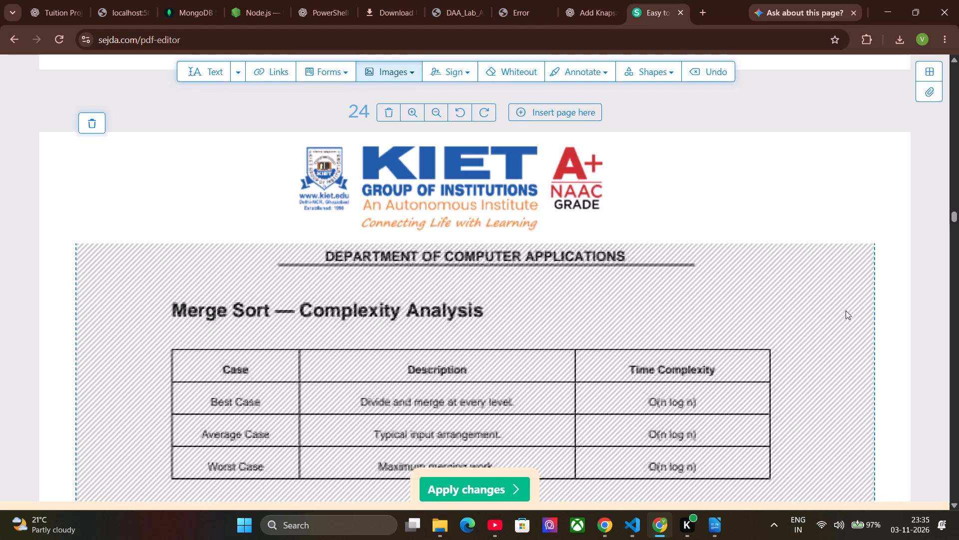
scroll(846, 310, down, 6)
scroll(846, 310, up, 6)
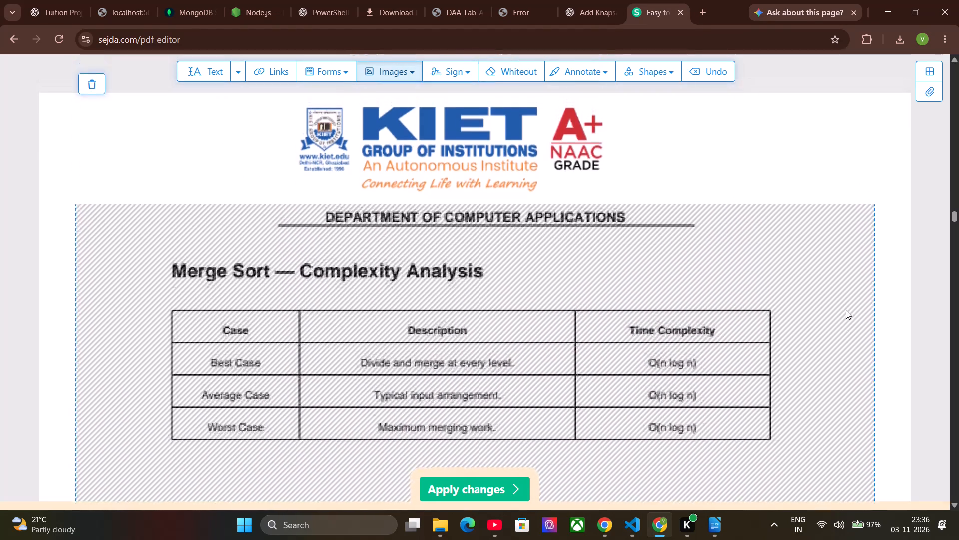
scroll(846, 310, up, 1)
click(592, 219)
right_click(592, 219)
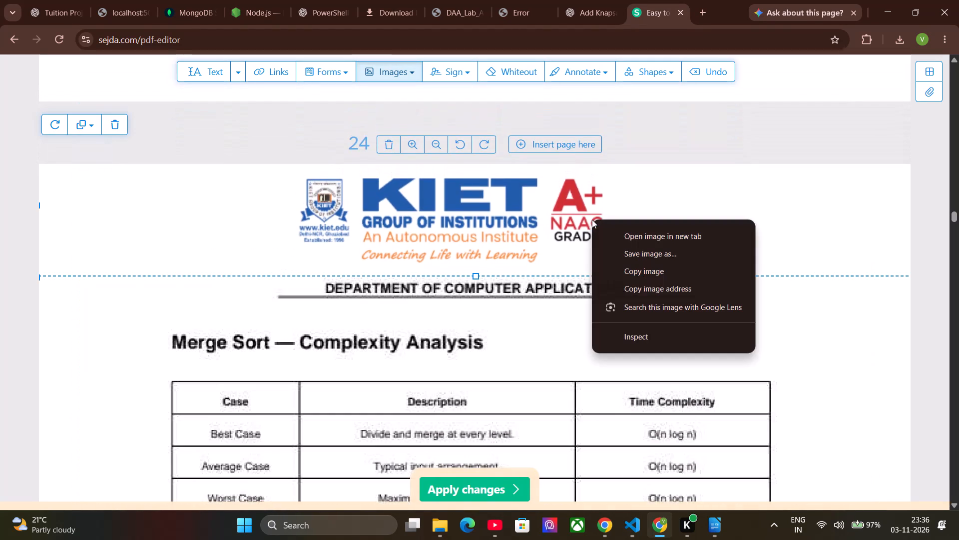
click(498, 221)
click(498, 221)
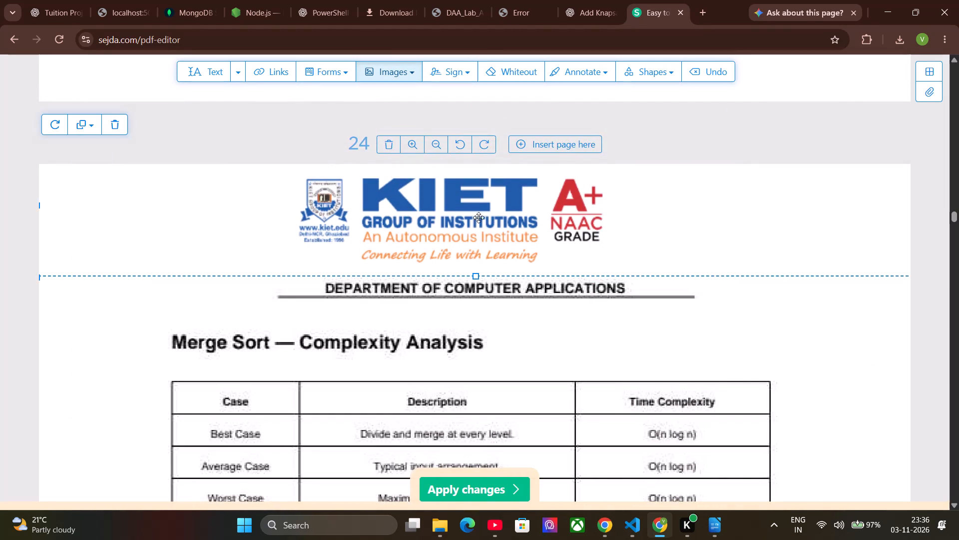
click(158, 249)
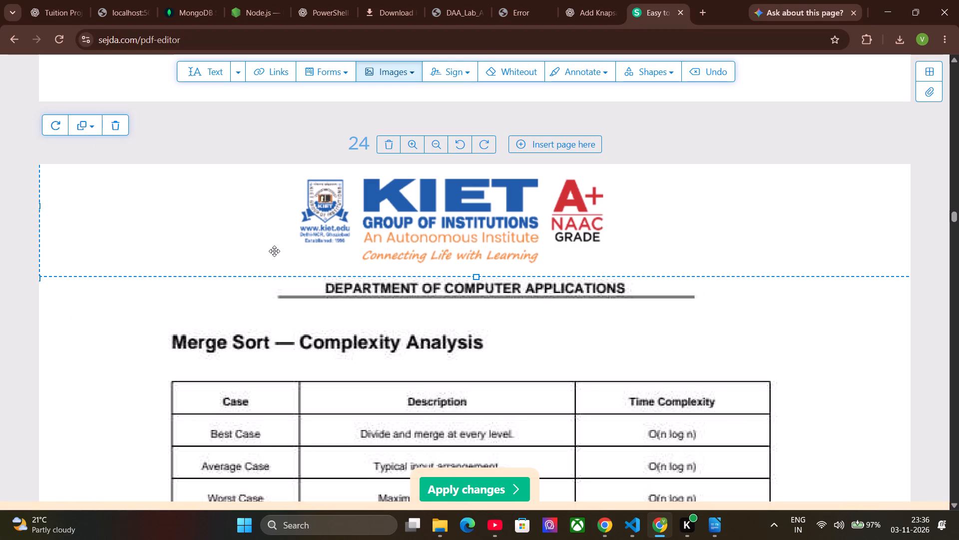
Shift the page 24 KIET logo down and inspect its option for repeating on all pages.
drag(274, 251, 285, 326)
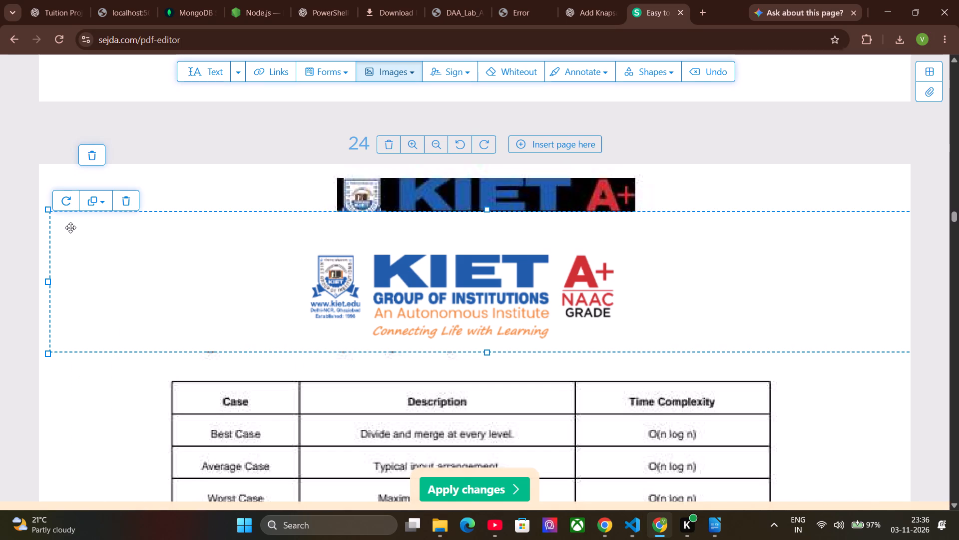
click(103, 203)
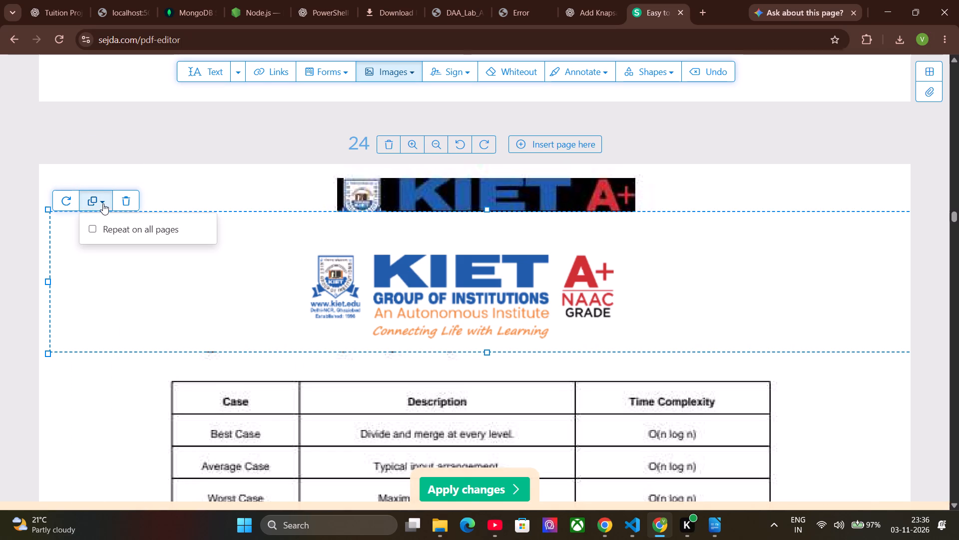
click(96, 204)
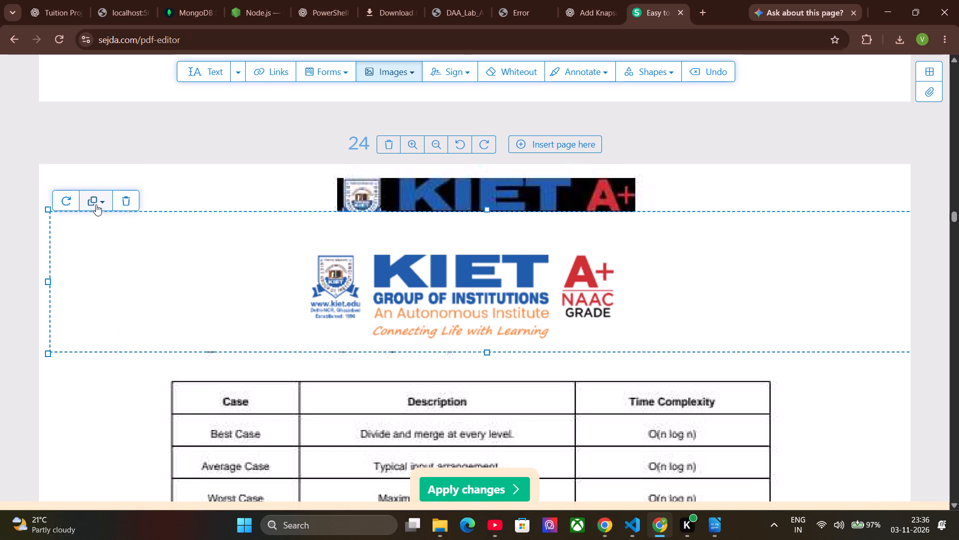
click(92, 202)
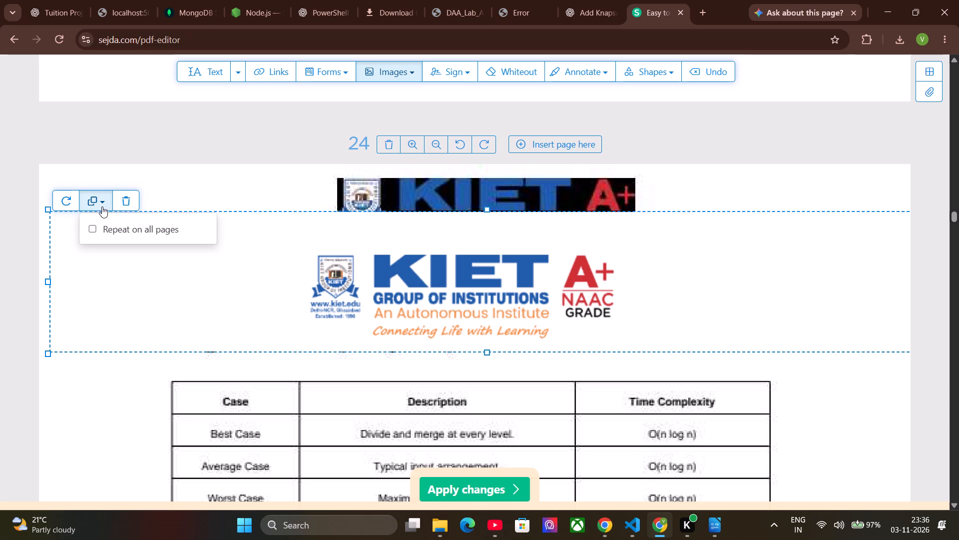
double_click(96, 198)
Move the page 24 KIET logo back up over the black header, leaving the department heading uncovered.
drag(419, 280, 405, 235)
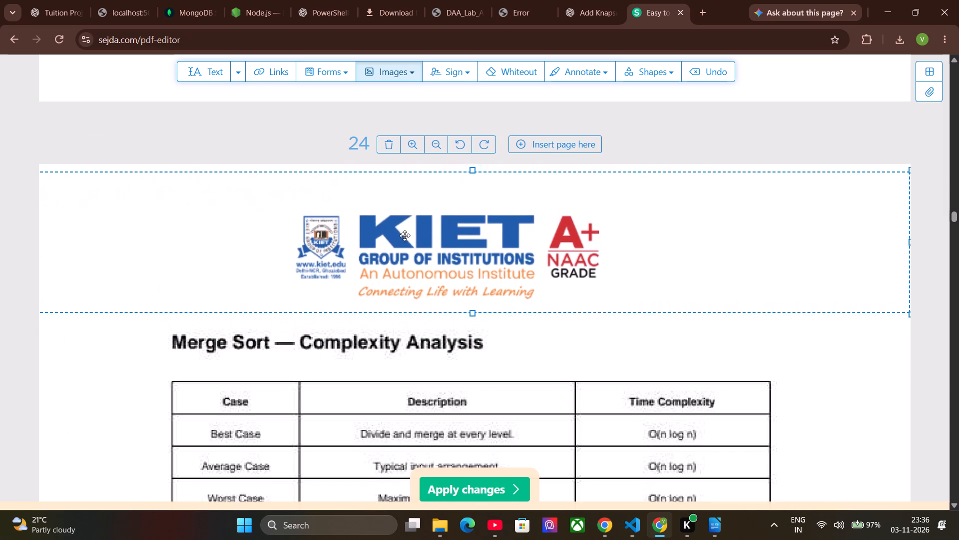
drag(405, 235, 416, 203)
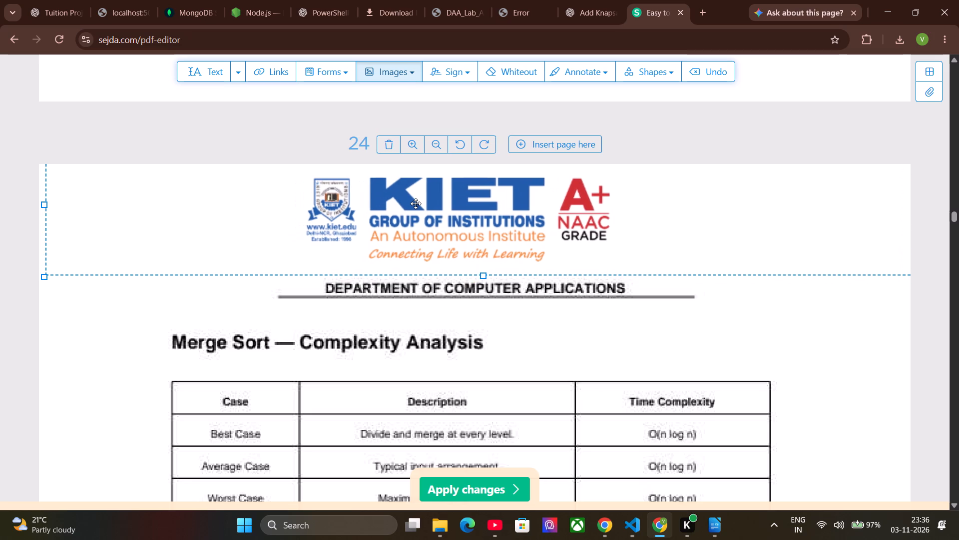
drag(416, 203, 415, 203)
drag(415, 203, 406, 203)
click(304, 317)
Insert the saved white-background KIET logo on page 25, over the black header above the Quick Sort algorithm.
scroll(304, 317, down, 2)
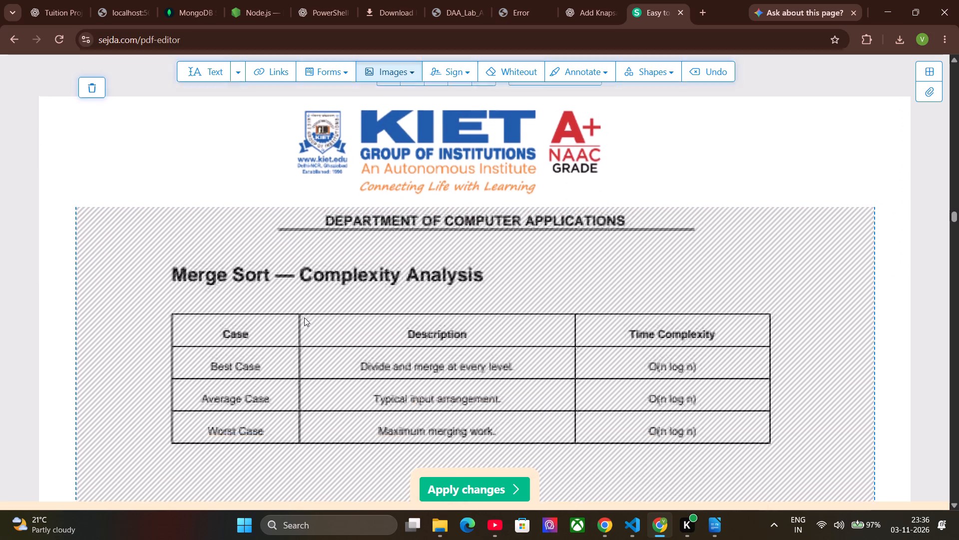
scroll(304, 317, down, 8)
scroll(304, 317, up, 2)
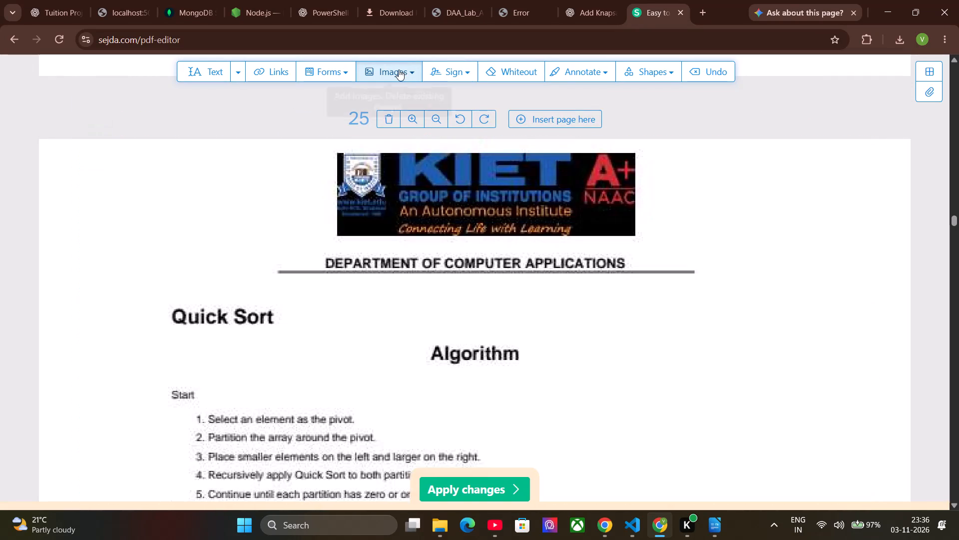
click(399, 69)
click(417, 97)
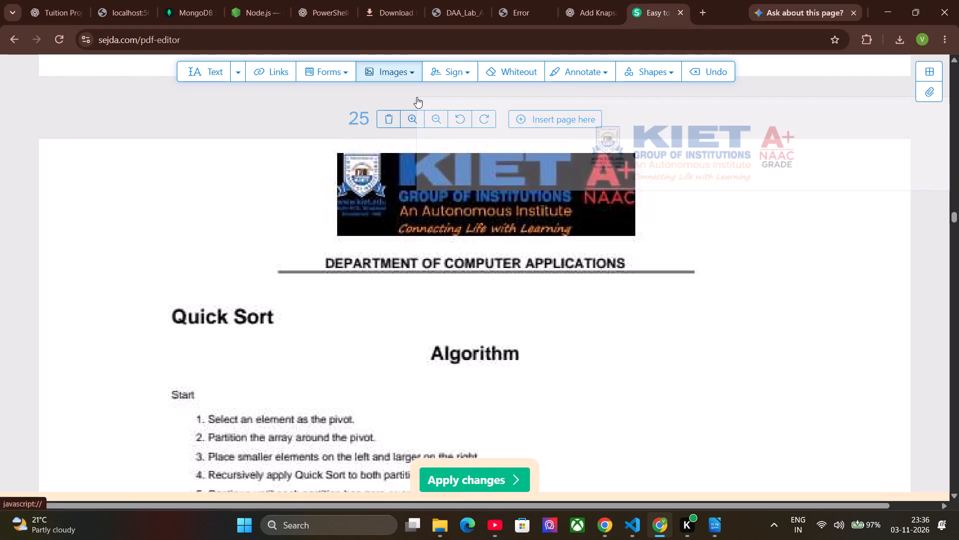
click(470, 189)
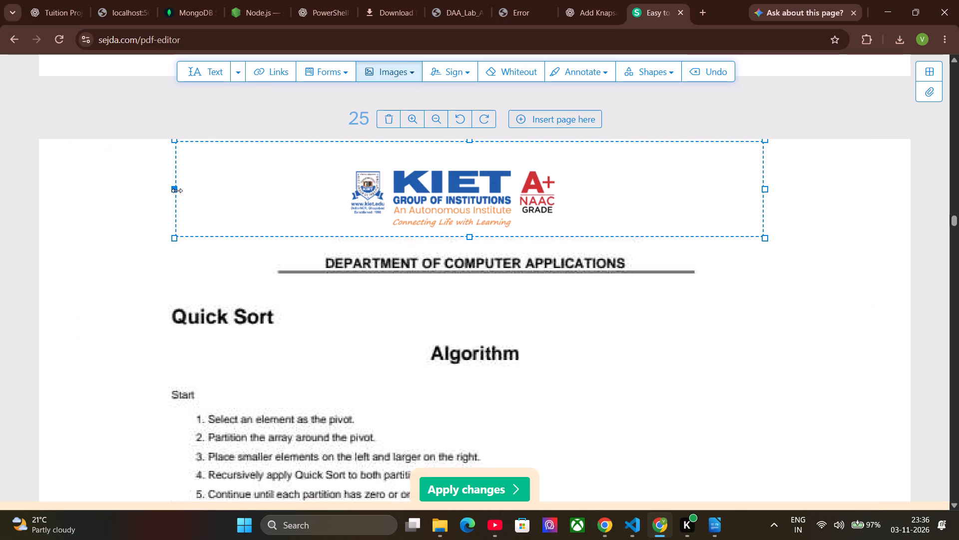
Enlarge the page 25 KIET logo to the full page width and move it up to just above the department heading.
drag(177, 190, 43, 206)
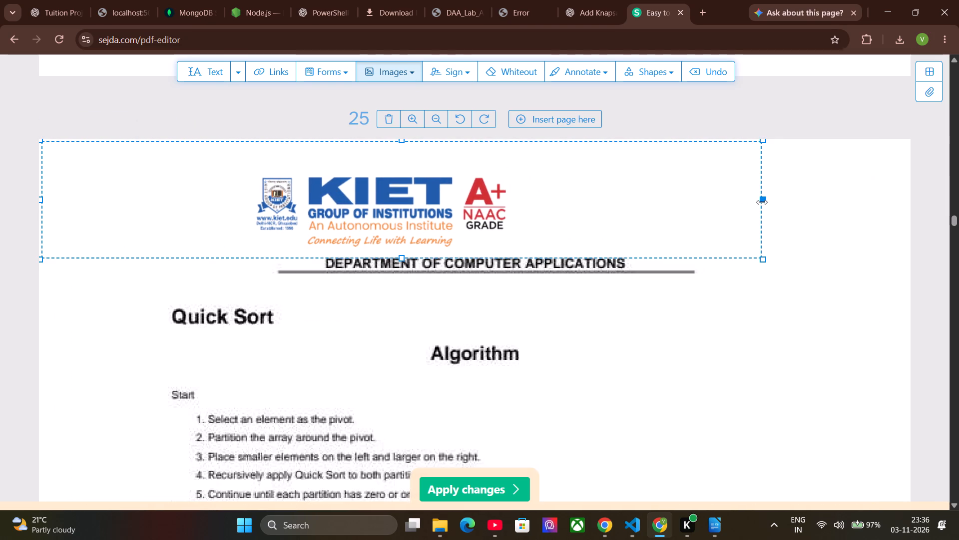
drag(762, 202, 914, 212)
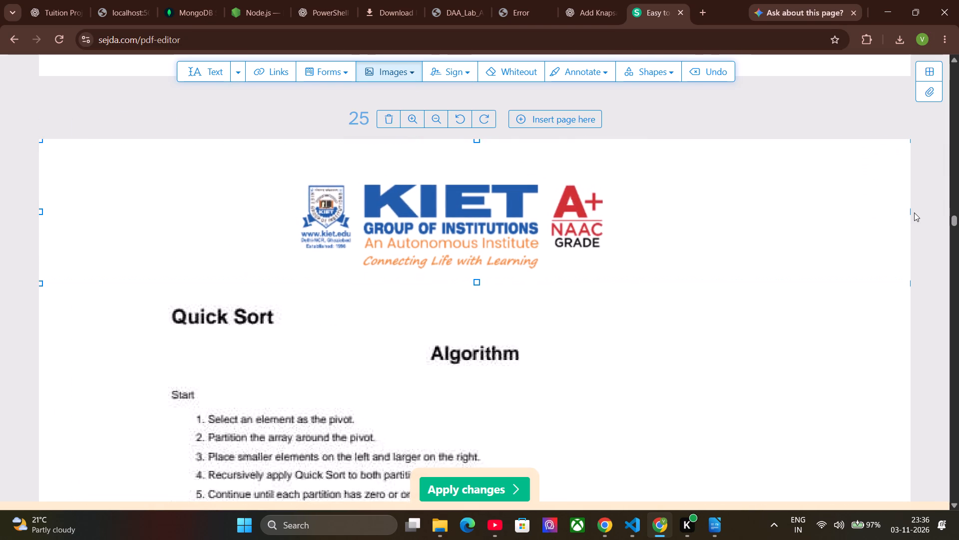
drag(486, 191, 487, 158)
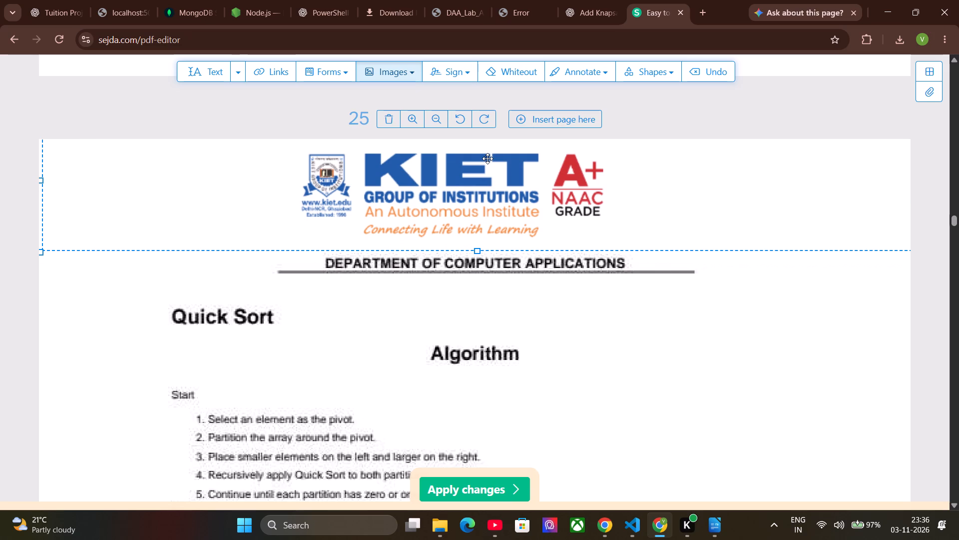
click(885, 317)
Insert the saved white-background KIET logo on page 26, over the black header above the Quick Sort complexity analysis.
scroll(885, 317, down, 8)
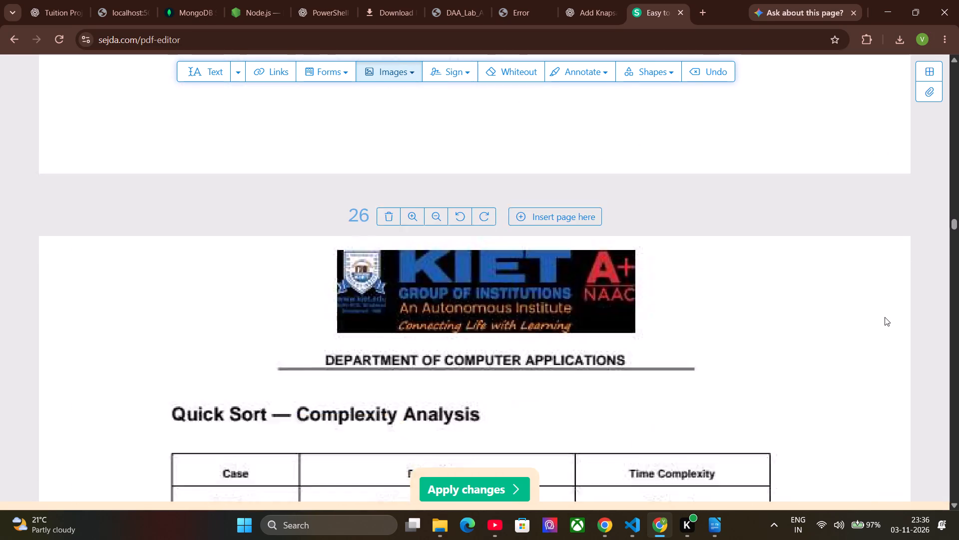
scroll(885, 317, down, 1)
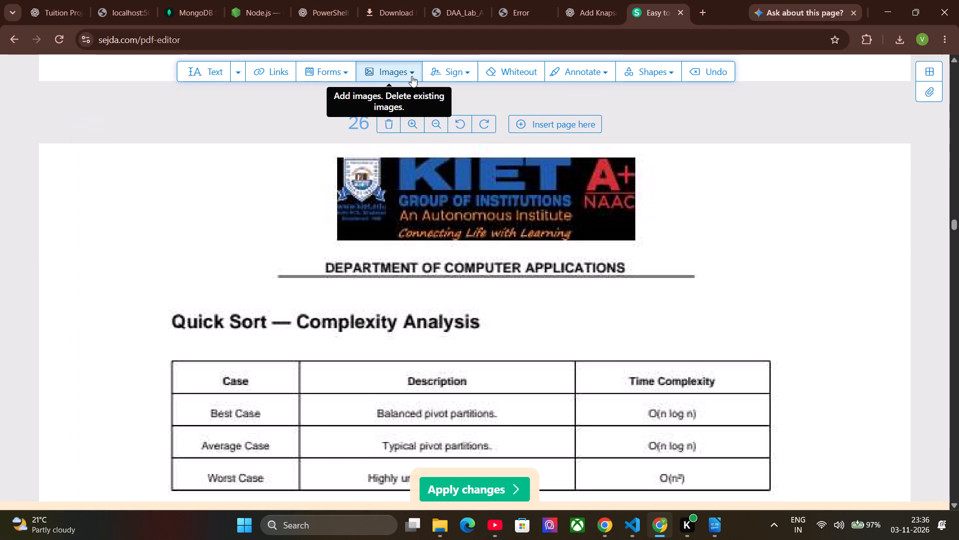
click(412, 76)
click(420, 113)
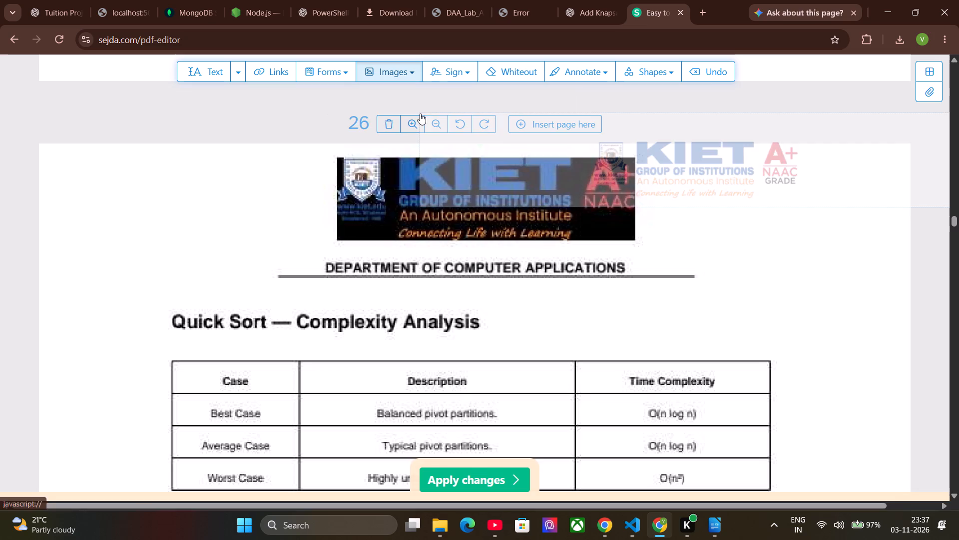
click(478, 206)
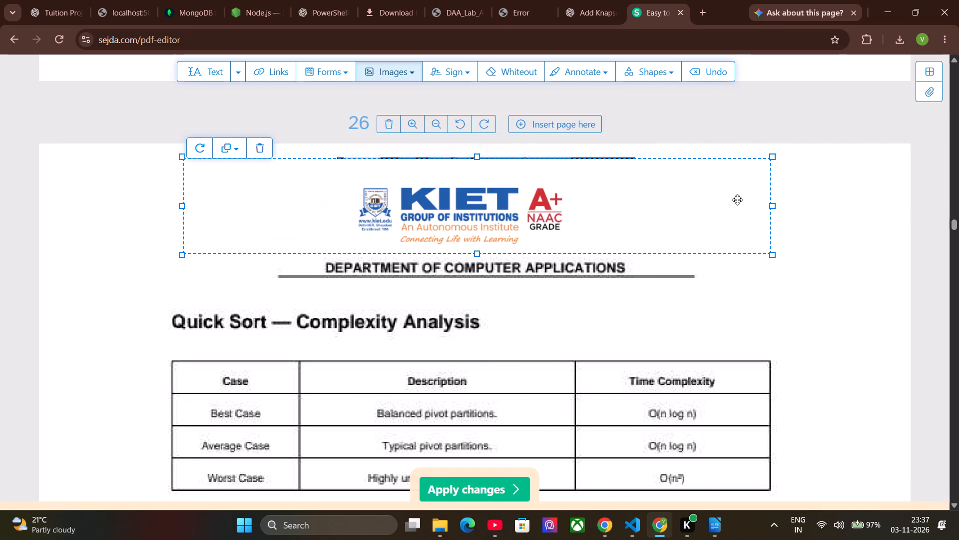
Enlarge the page 26 KIET logo to about the full page width and position it over the black header, leaving the department heading uncovered.
drag(771, 207, 905, 212)
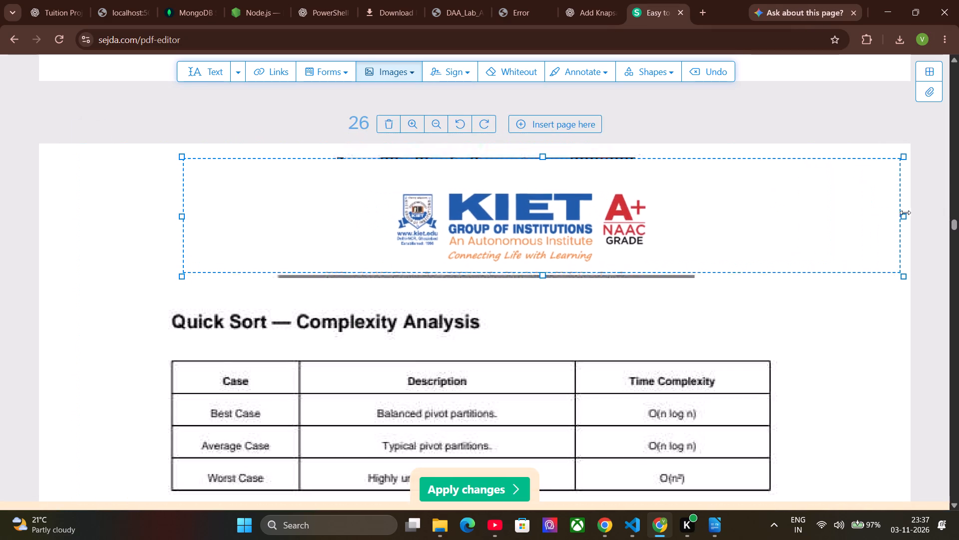
drag(905, 212, 910, 212)
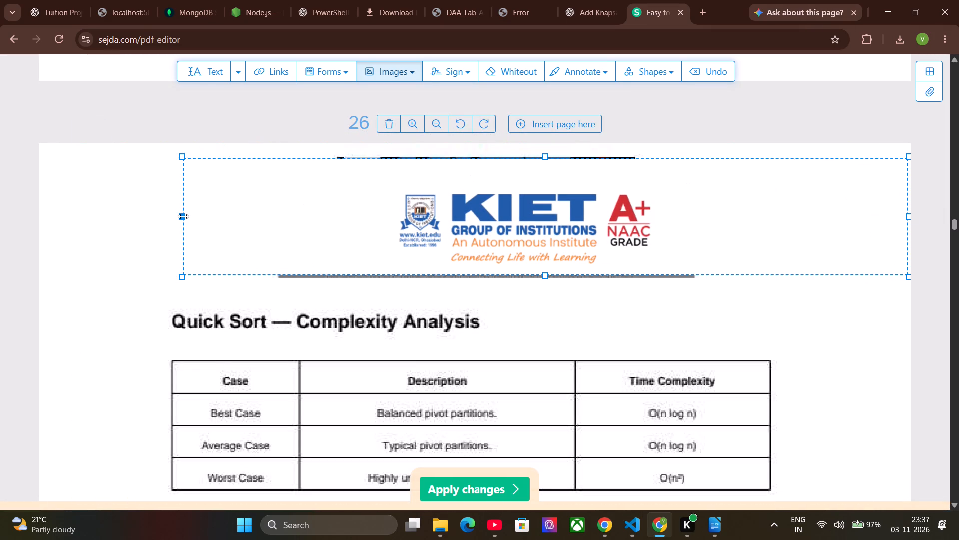
drag(183, 216, 37, 220)
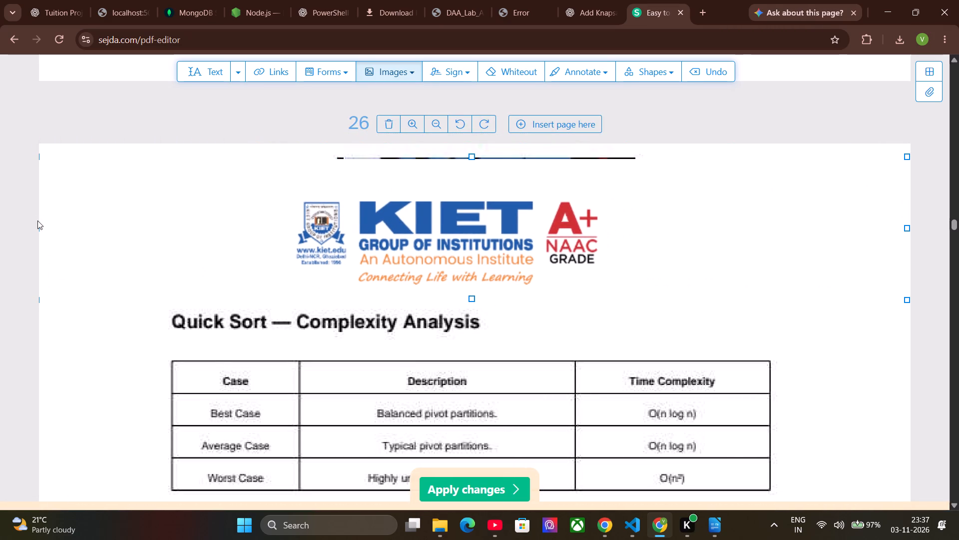
drag(460, 226, 473, 204)
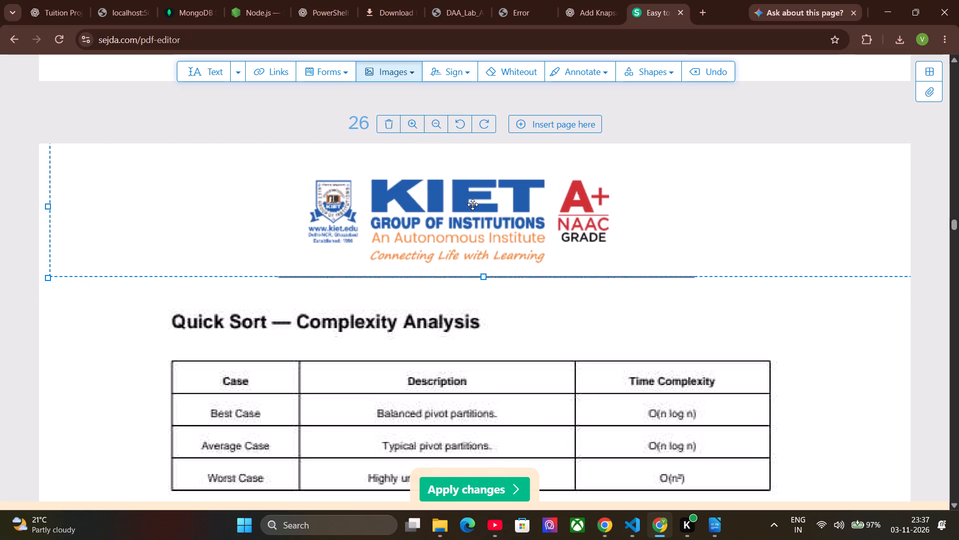
drag(473, 204, 461, 179)
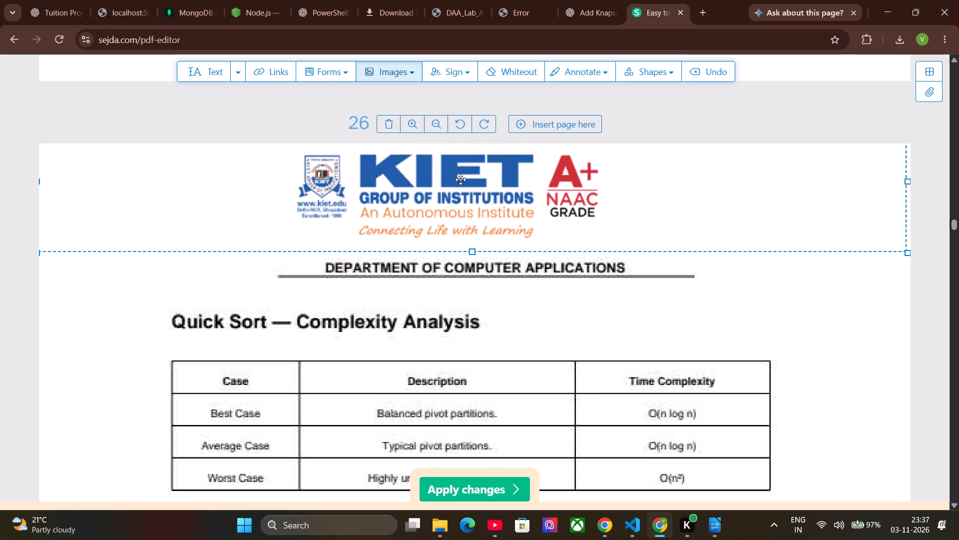
drag(461, 179, 465, 179)
drag(42, 178, 33, 179)
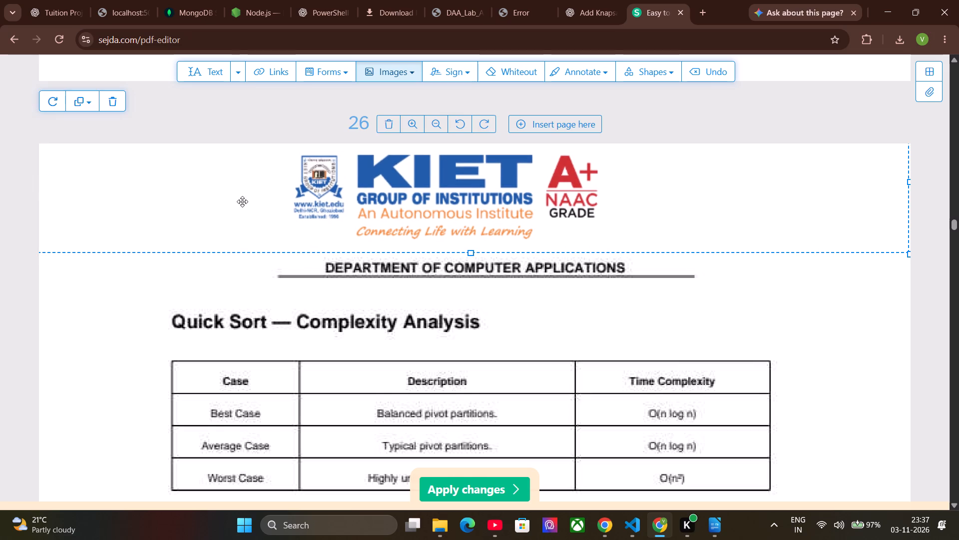
drag(405, 203, 435, 211)
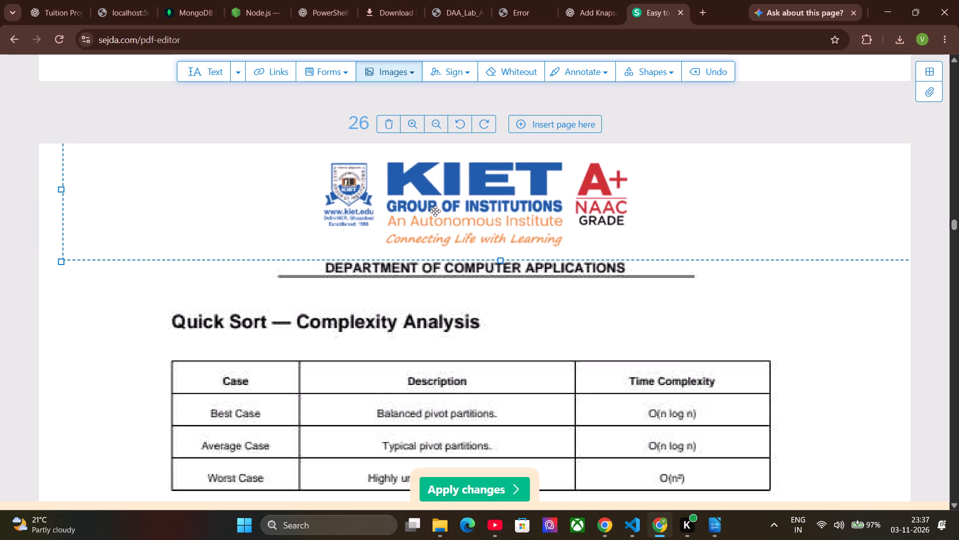
drag(435, 211, 417, 207)
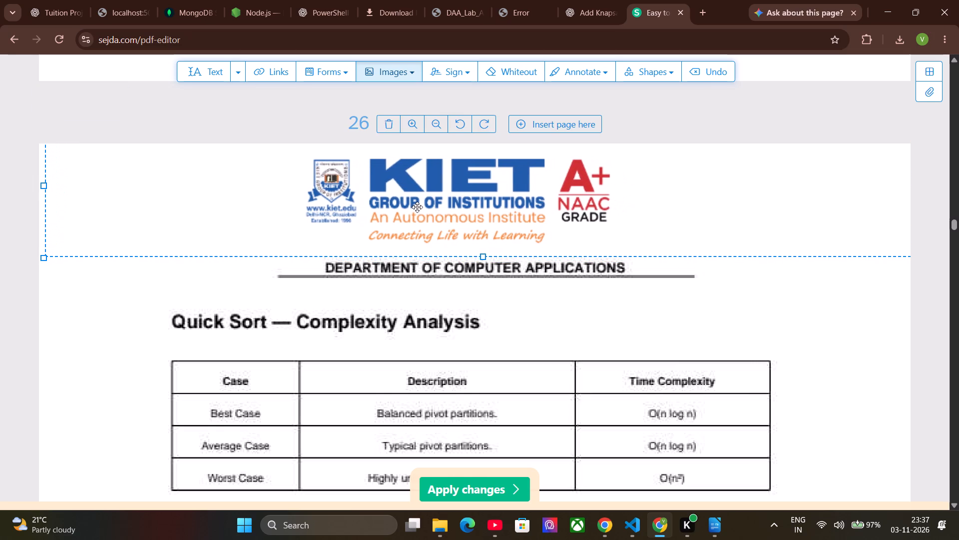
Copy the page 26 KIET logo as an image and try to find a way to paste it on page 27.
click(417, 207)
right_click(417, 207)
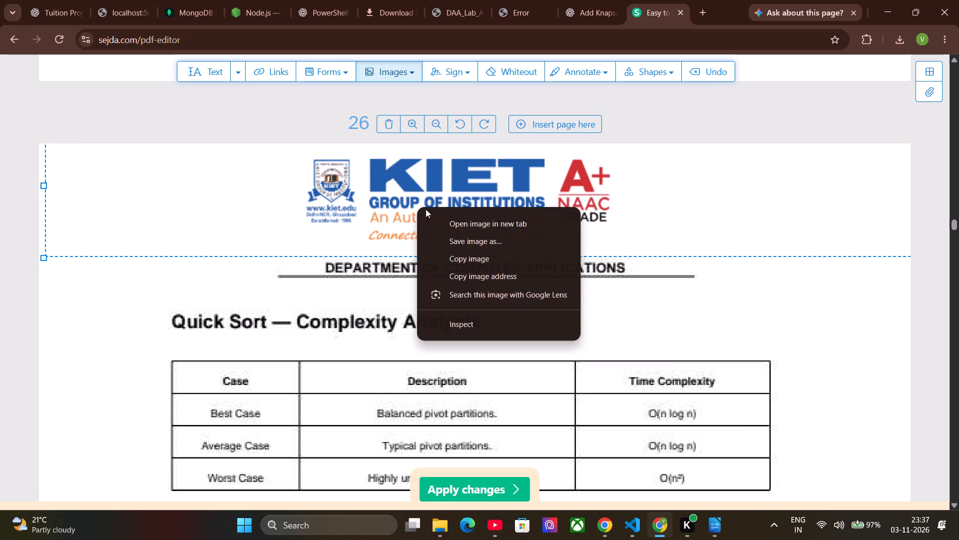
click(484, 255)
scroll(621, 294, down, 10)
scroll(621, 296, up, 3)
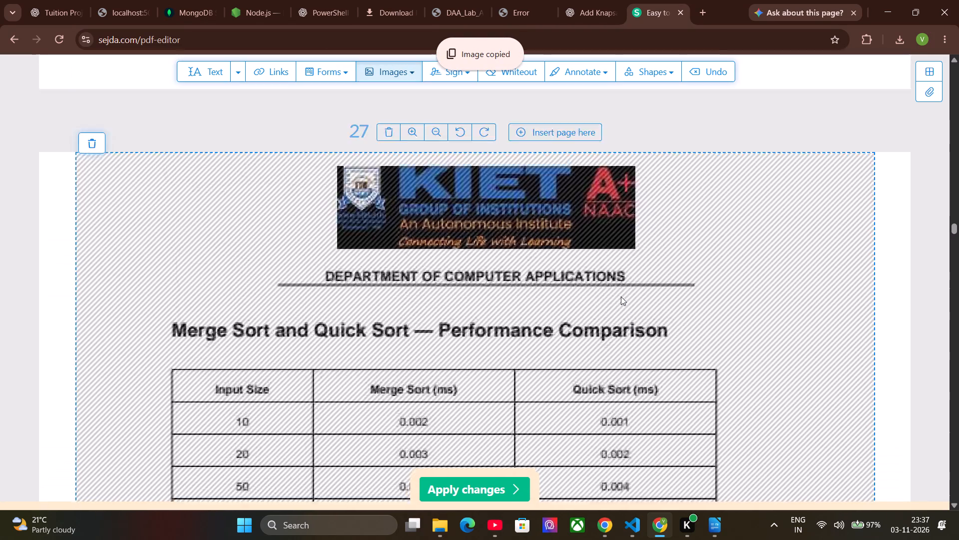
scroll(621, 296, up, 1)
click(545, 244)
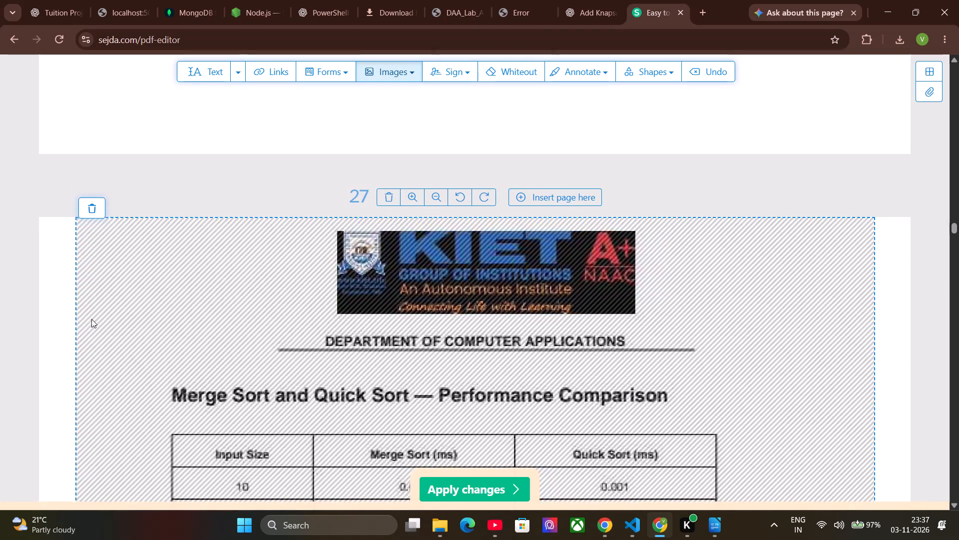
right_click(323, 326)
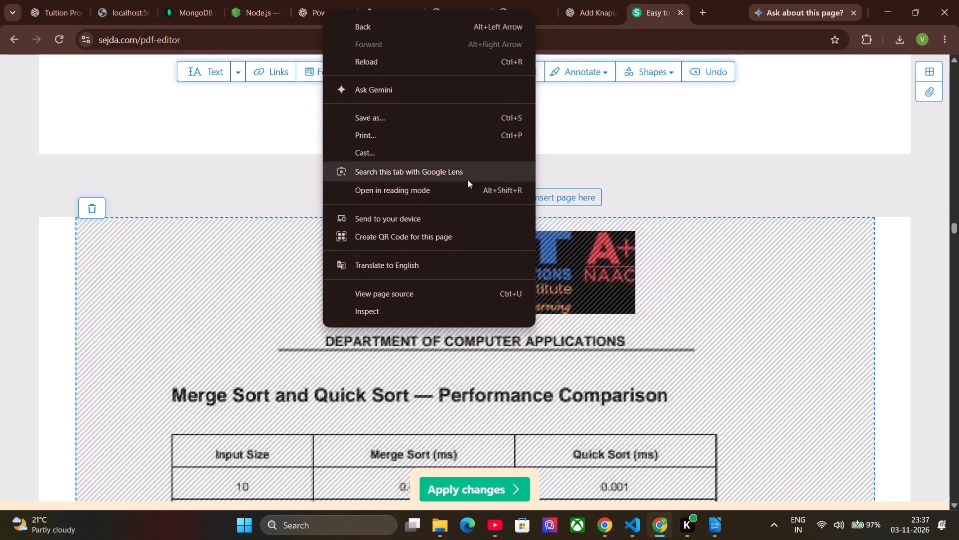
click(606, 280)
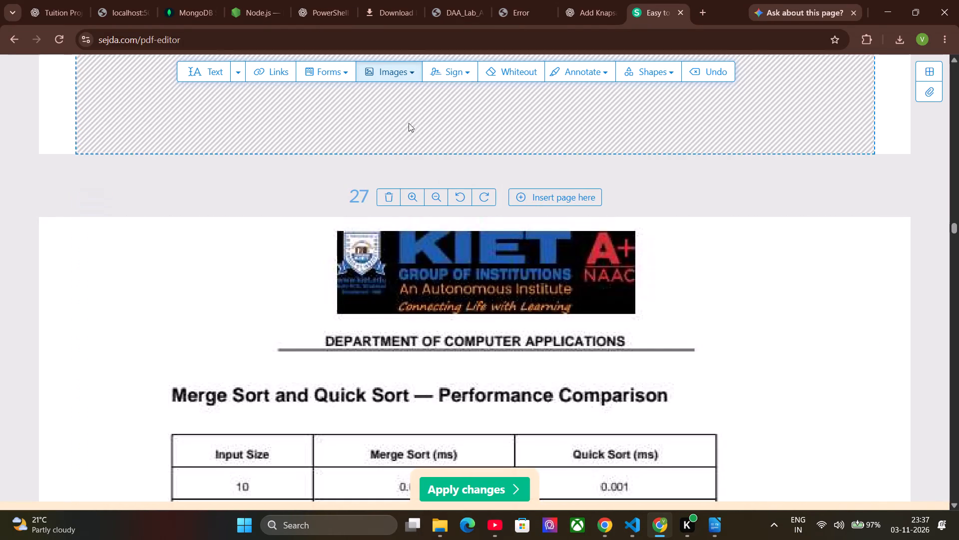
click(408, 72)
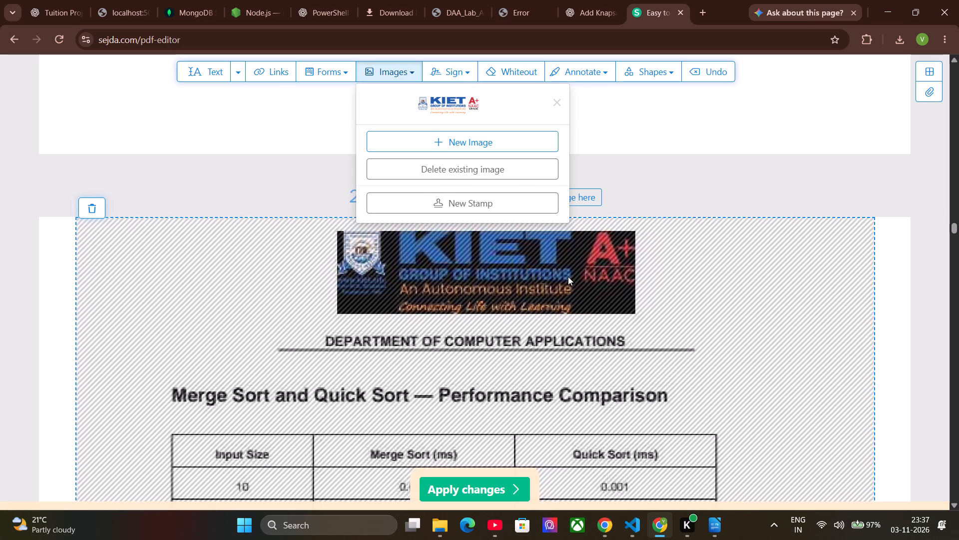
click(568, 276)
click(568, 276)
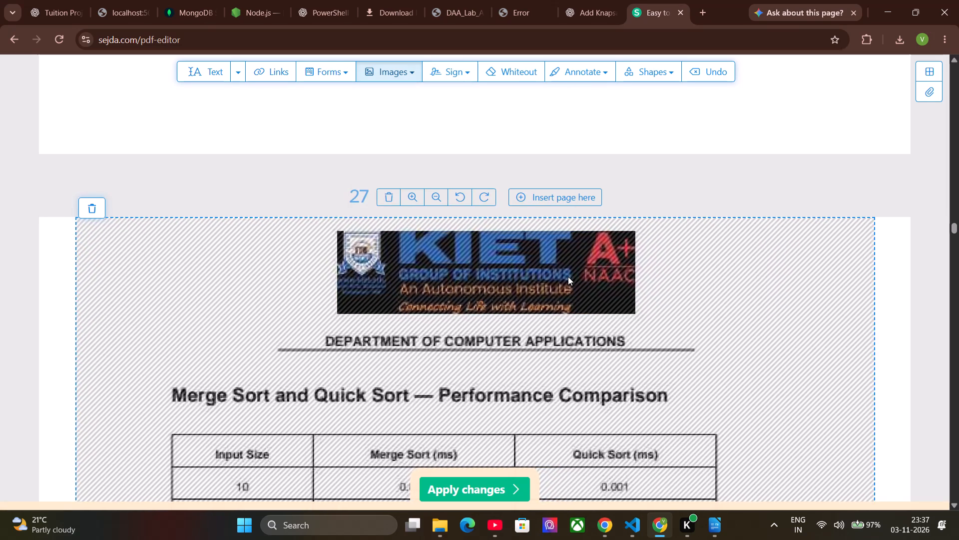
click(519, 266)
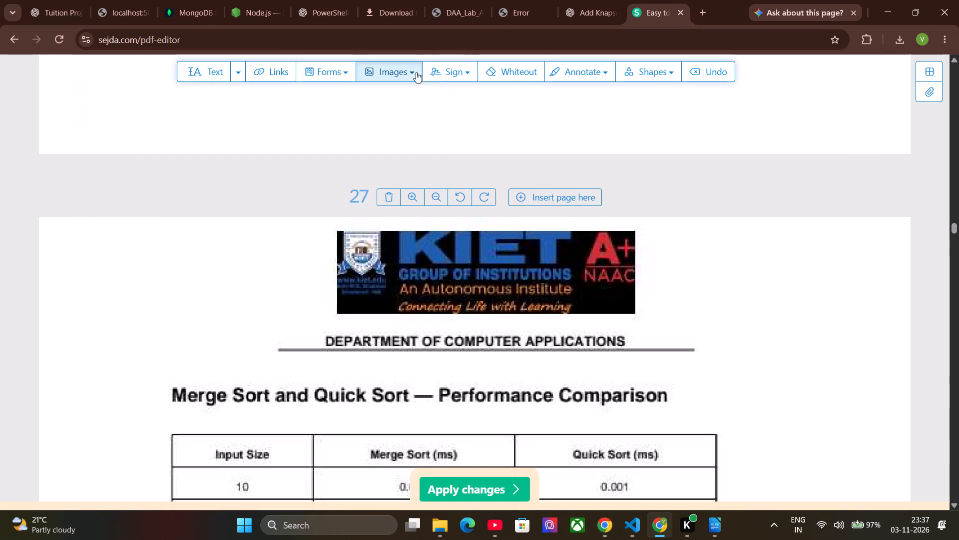
Insert the saved white-background KIET logo on page 27, over the black header above the sort performance comparison.
click(413, 70)
click(427, 104)
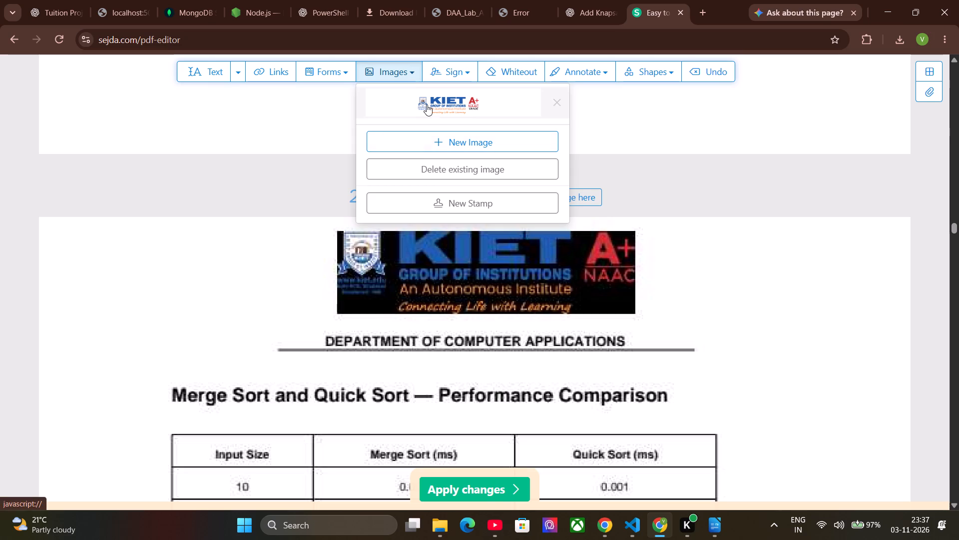
click(498, 270)
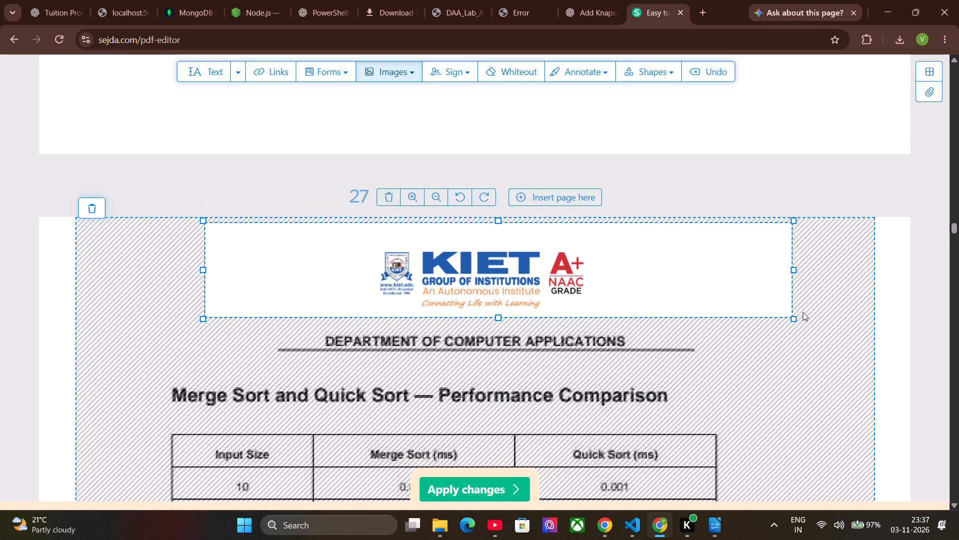
Enlarge the page 27 KIET logo to the full page width and move it up to just above the department heading.
drag(792, 273, 741, 293)
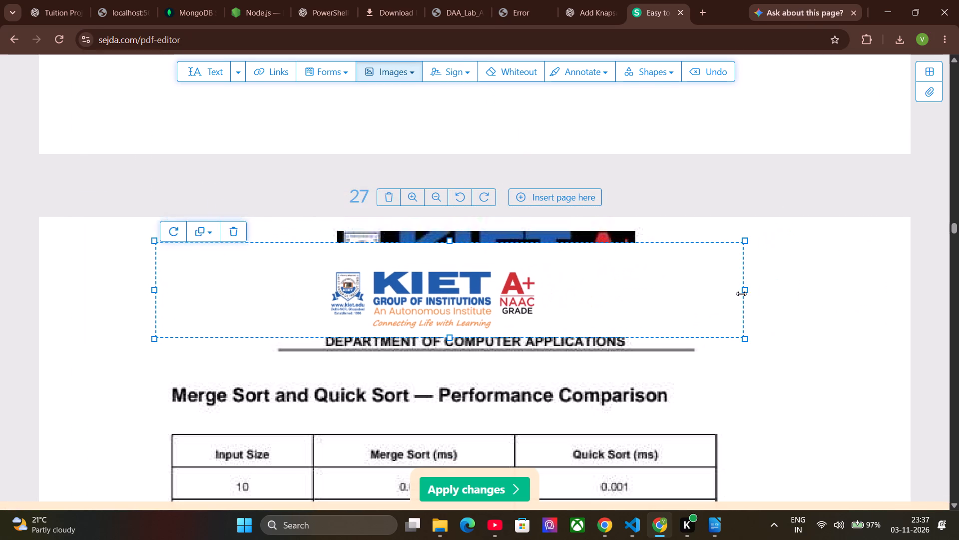
drag(741, 293, 741, 292)
drag(745, 292, 884, 282)
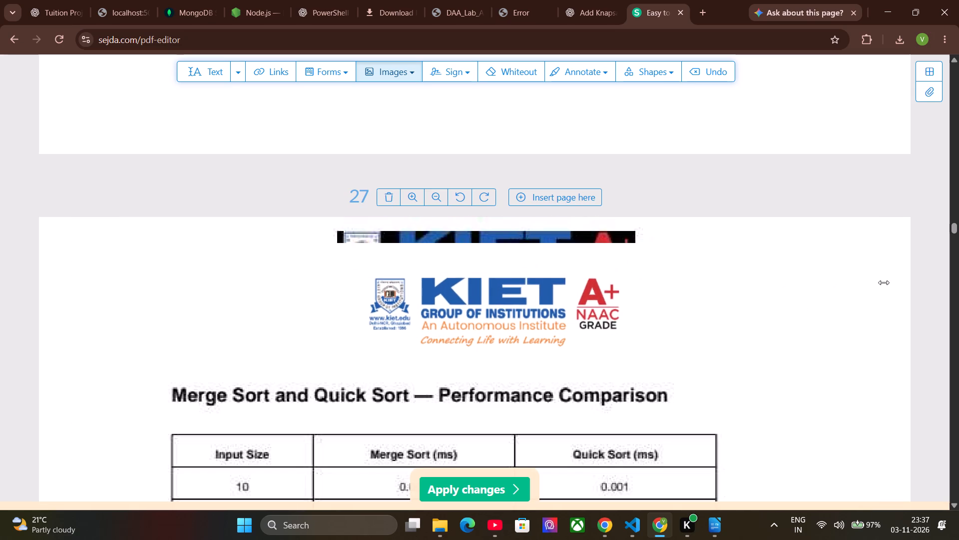
drag(884, 282, 910, 273)
drag(553, 289, 507, 256)
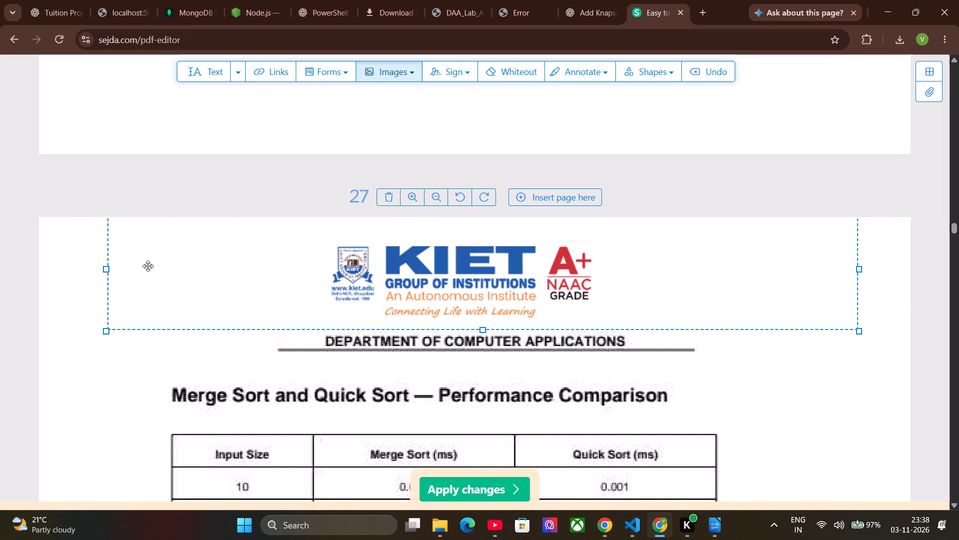
drag(106, 271, 34, 276)
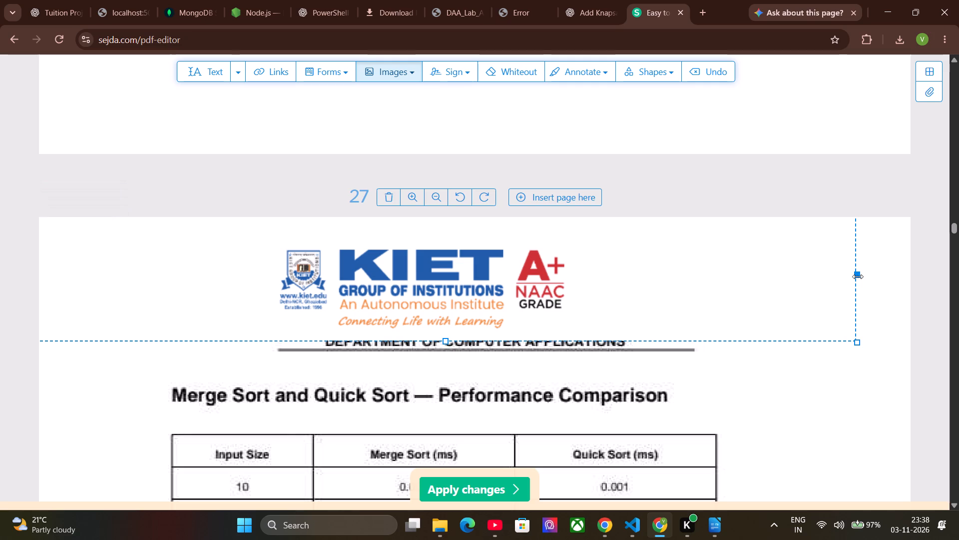
drag(858, 276, 913, 275)
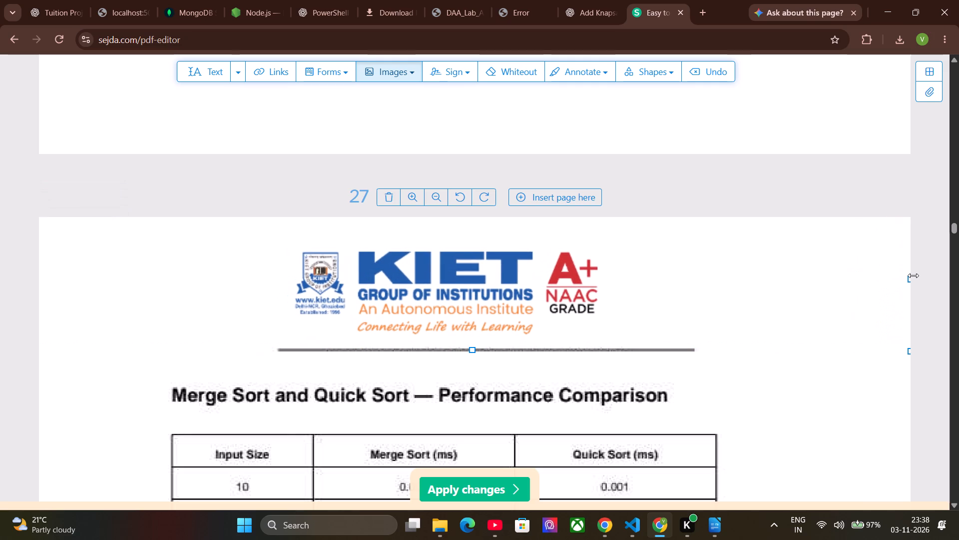
drag(913, 275, 918, 275)
drag(492, 305, 492, 281)
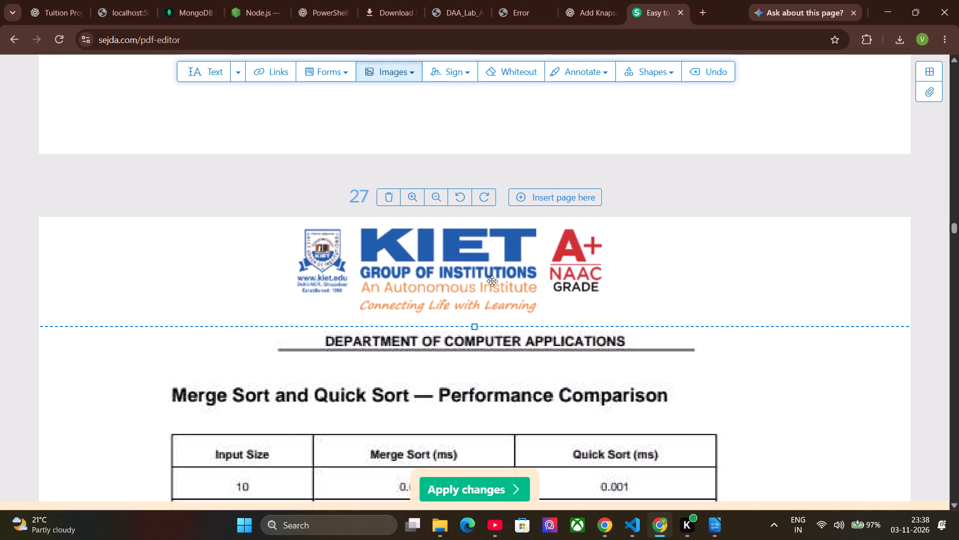
drag(492, 281, 492, 280)
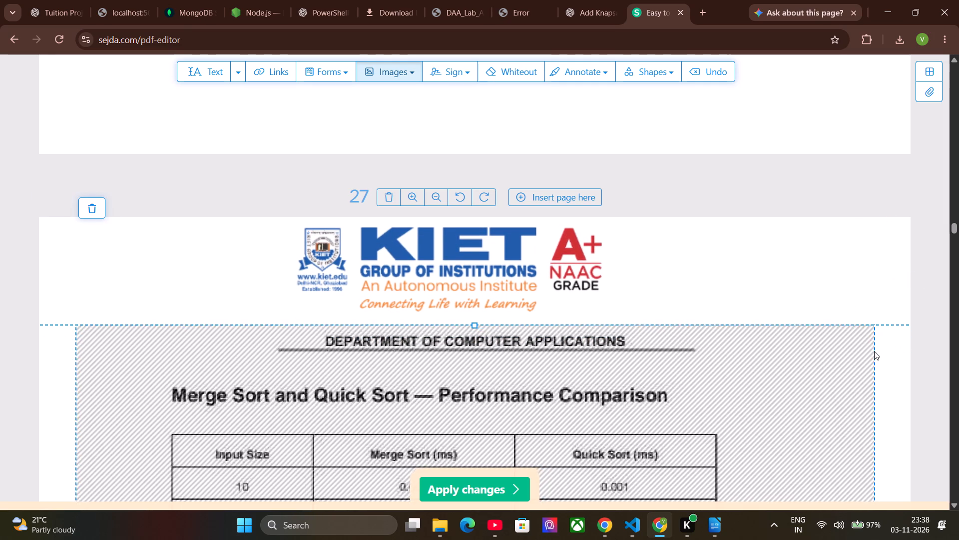
click(885, 355)
Review the KIET headers on the pages after page 27, through the matrix multiplication section, for ones that need replacing.
scroll(885, 355, down, 4)
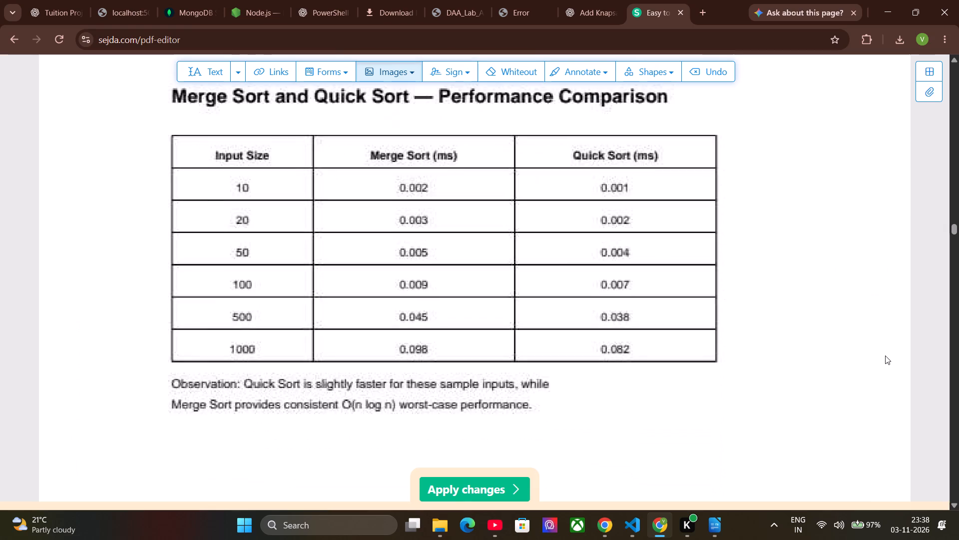
scroll(885, 355, down, 12)
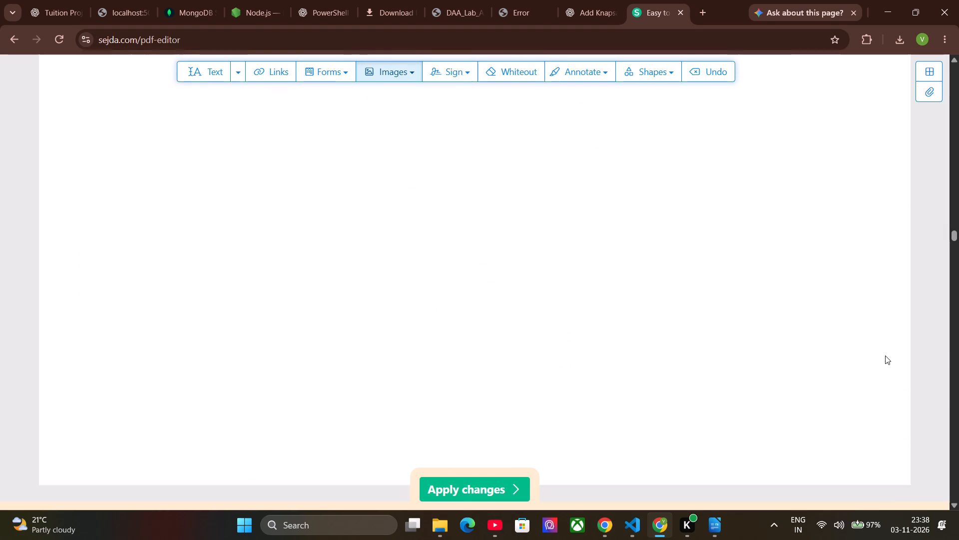
scroll(885, 355, down, 11)
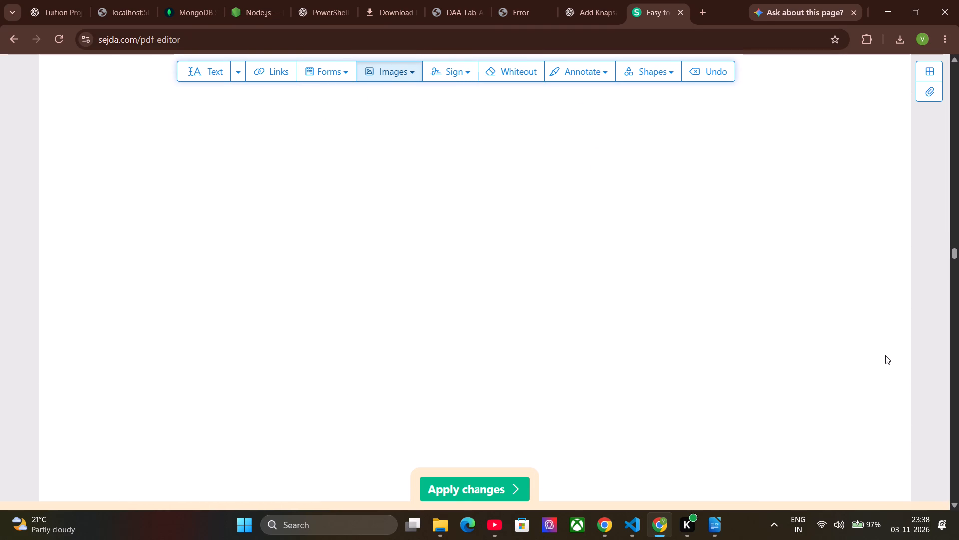
scroll(885, 355, down, 6)
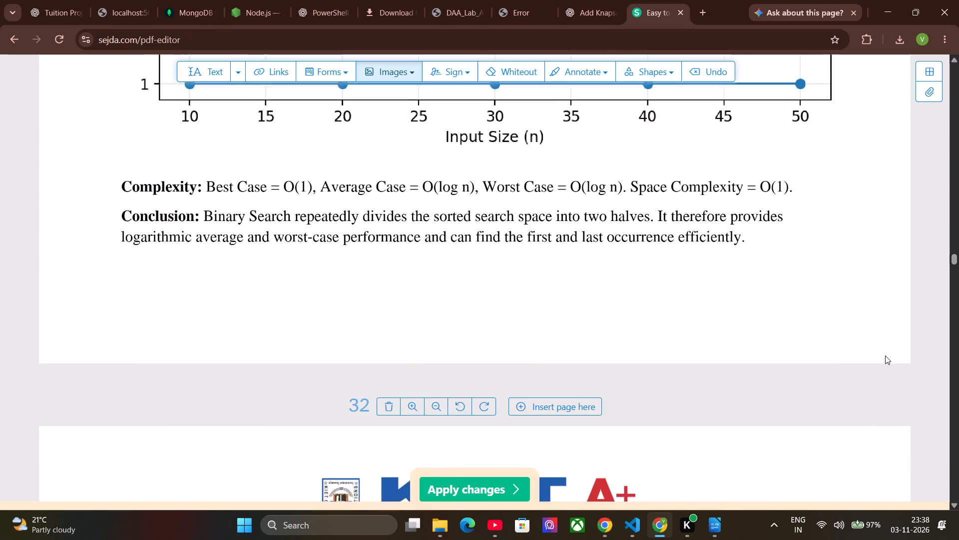
scroll(885, 355, down, 3)
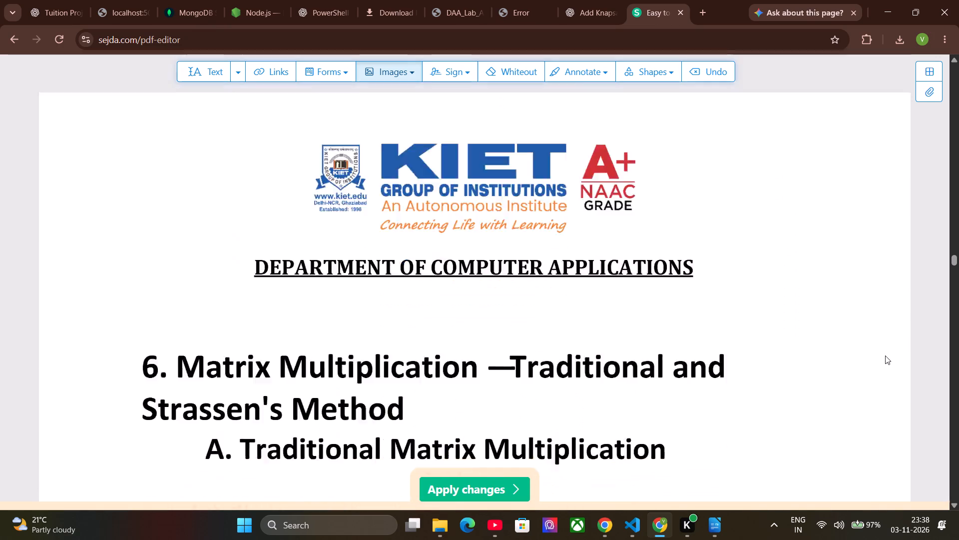
scroll(885, 355, down, 9)
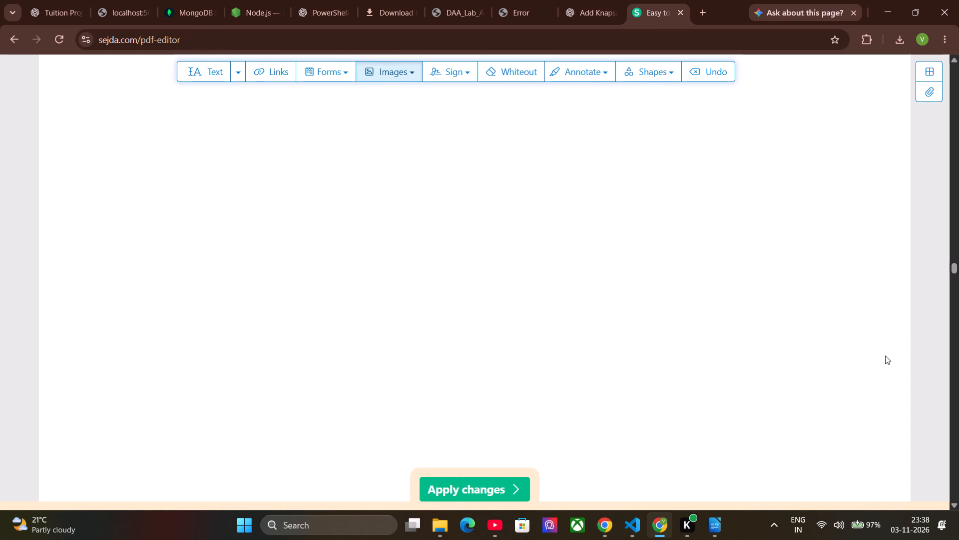
scroll(885, 355, down, 4)
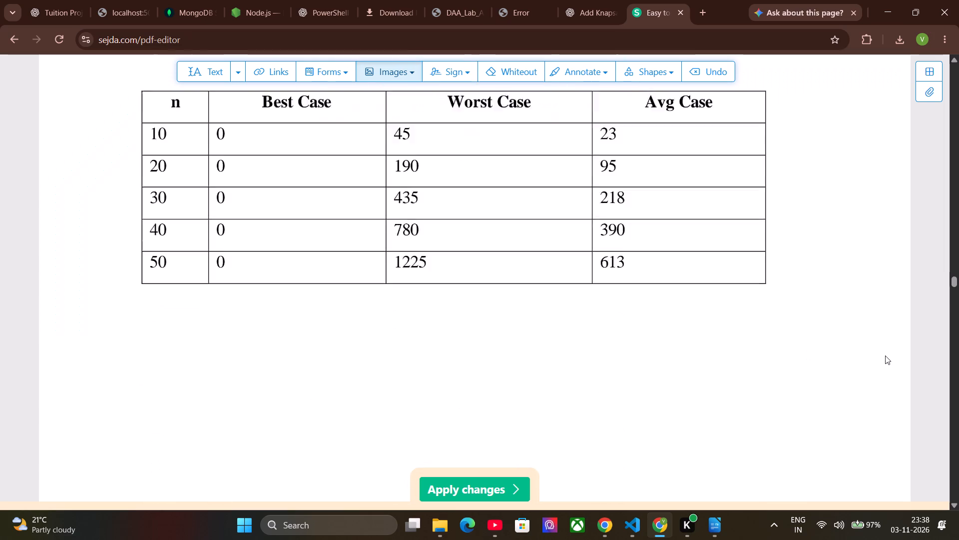
scroll(885, 355, down, 12)
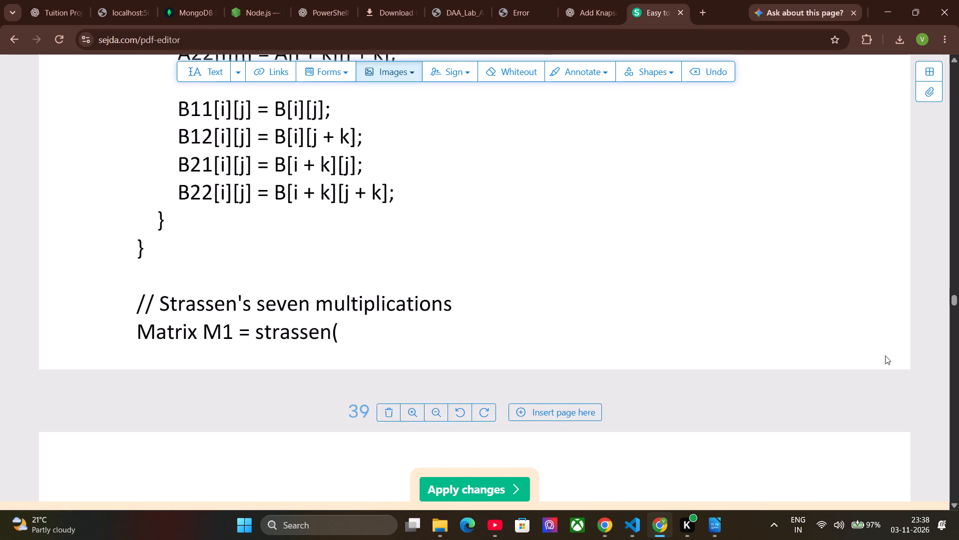
scroll(885, 355, up, 1)
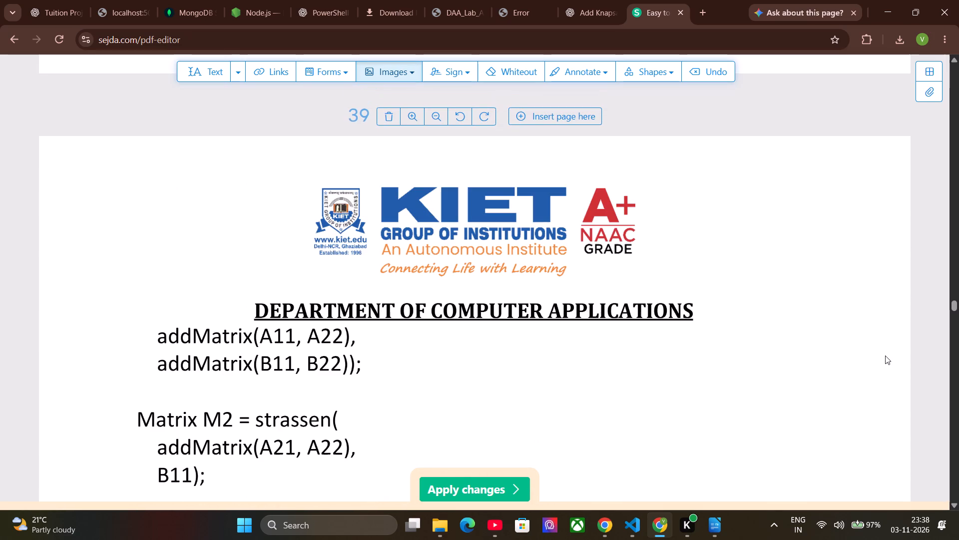
scroll(885, 355, down, 10)
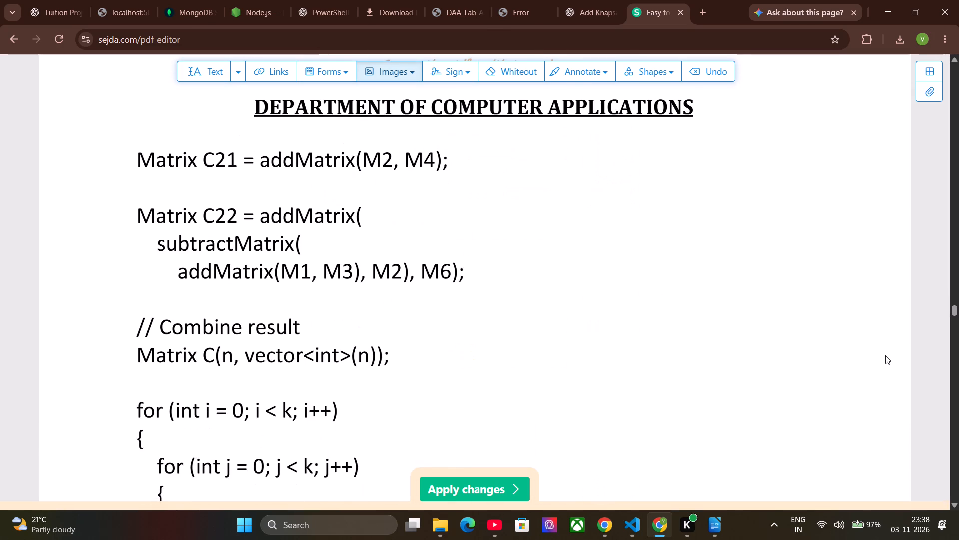
scroll(885, 355, up, 1)
scroll(885, 355, down, 1)
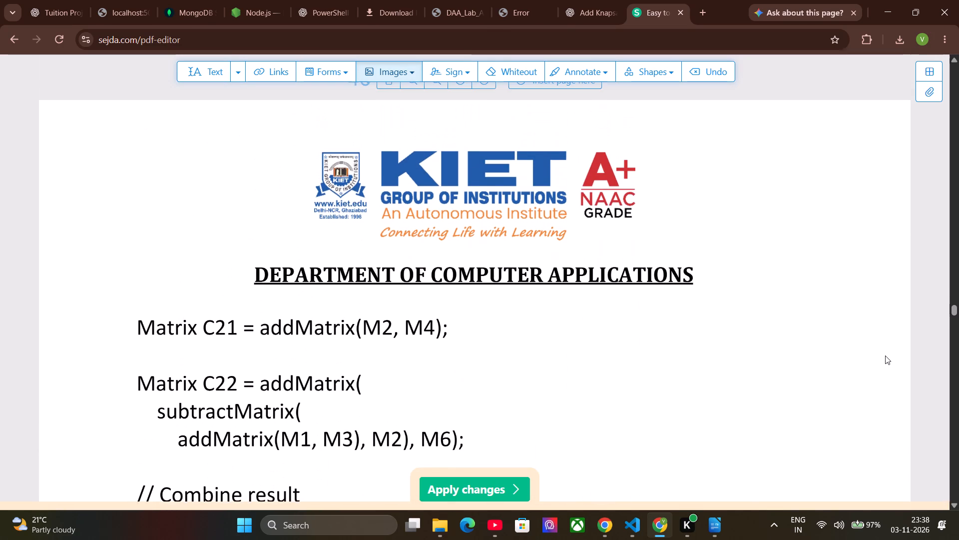
scroll(885, 355, down, 3)
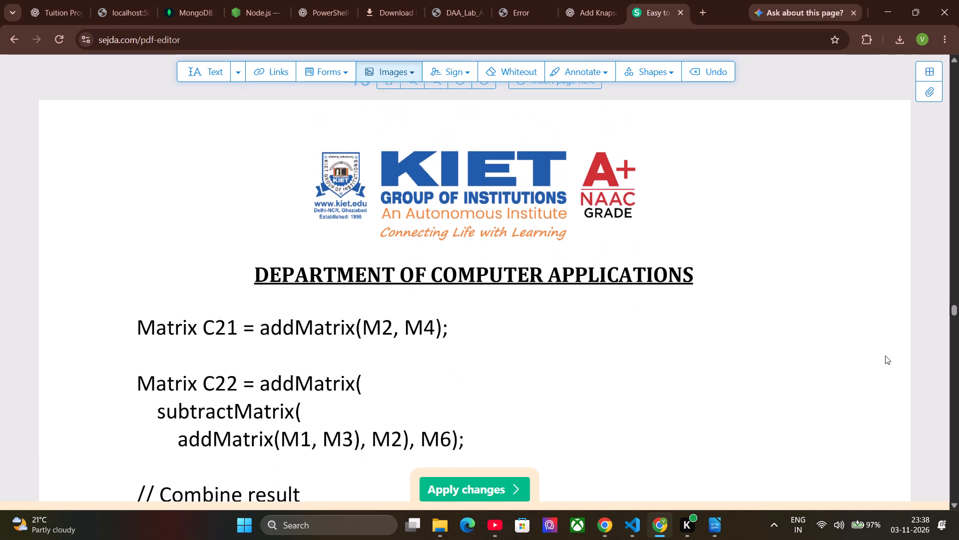
scroll(885, 355, down, 5)
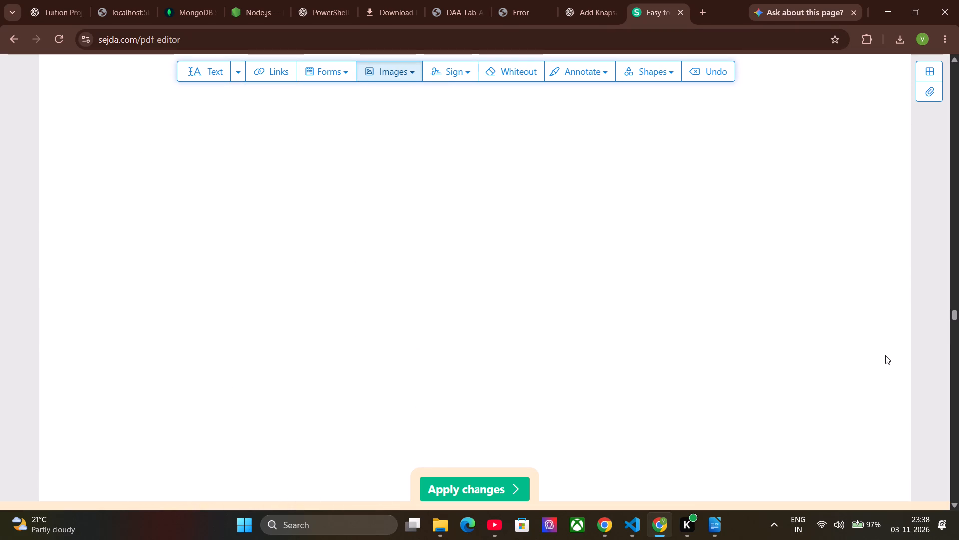
scroll(885, 355, up, 1)
scroll(885, 355, down, 2)
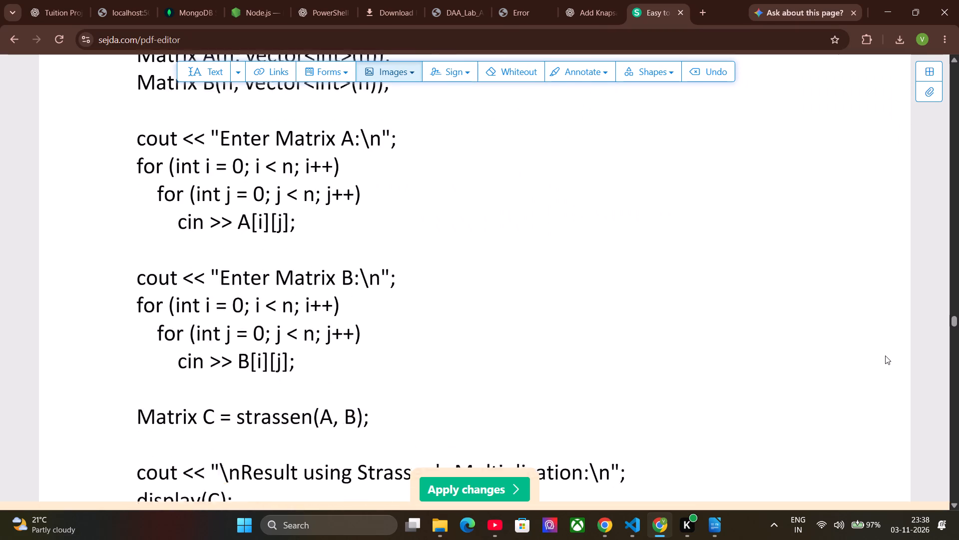
scroll(885, 355, down, 8)
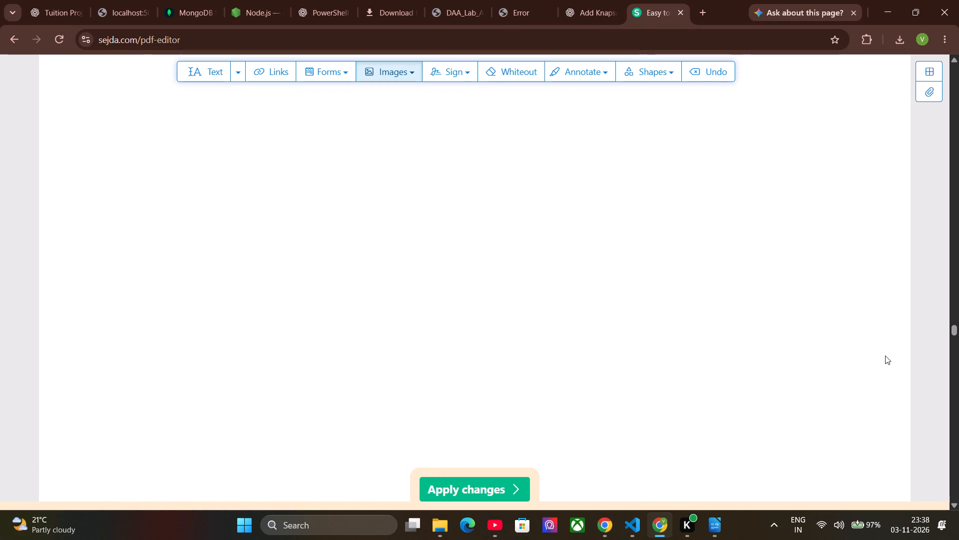
Insert the saved KIET logo on page 43, over the cut-off header above the Fractional Knapsack Problem title.
scroll(885, 355, up, 8)
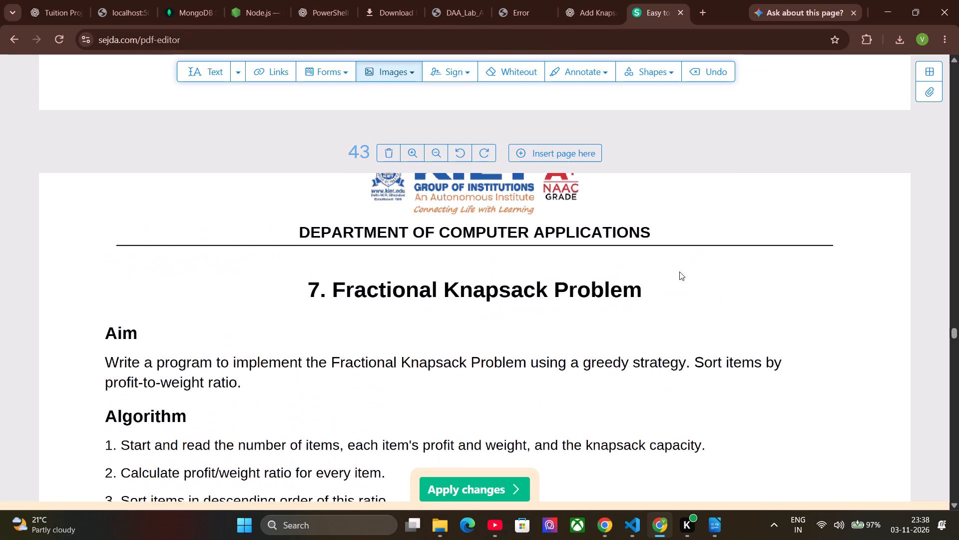
click(416, 73)
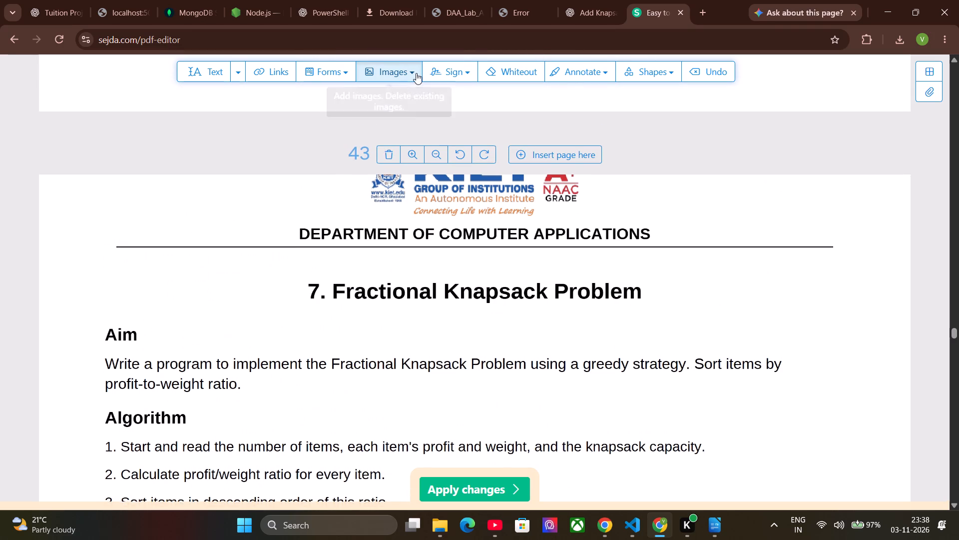
click(437, 114)
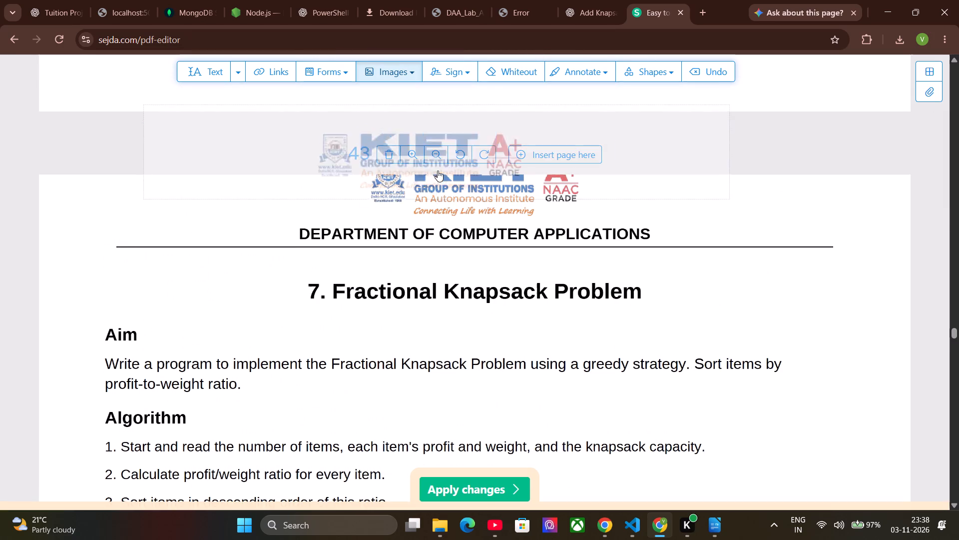
click(424, 223)
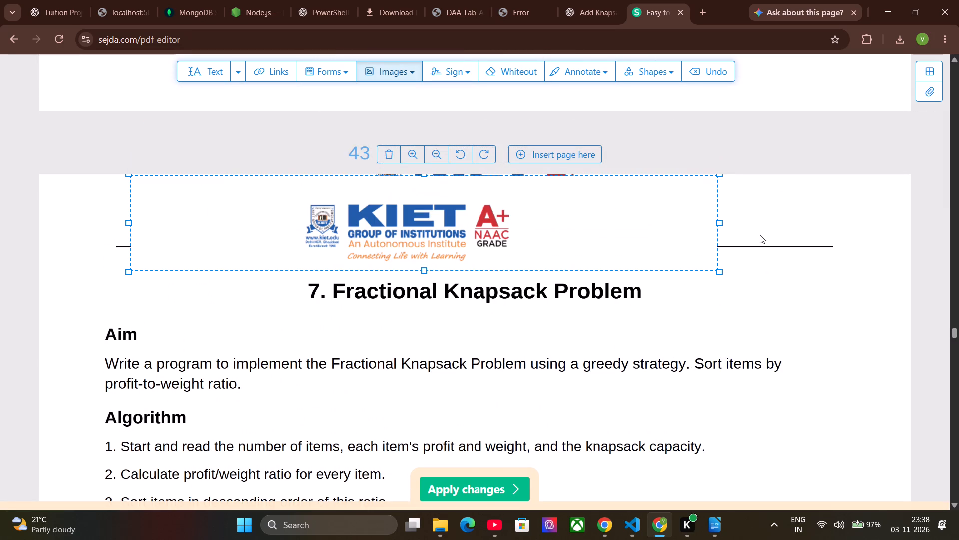
Enlarge the page 43 KIET logo to nearly the full page width and position it at the page top, just above the Fractional Knapsack Problem title.
drag(719, 221, 904, 195)
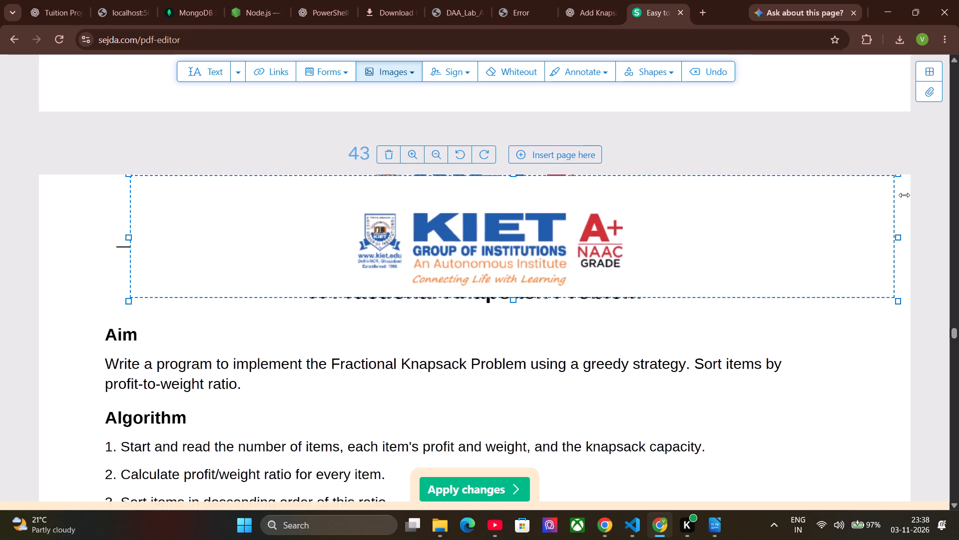
drag(904, 195, 913, 195)
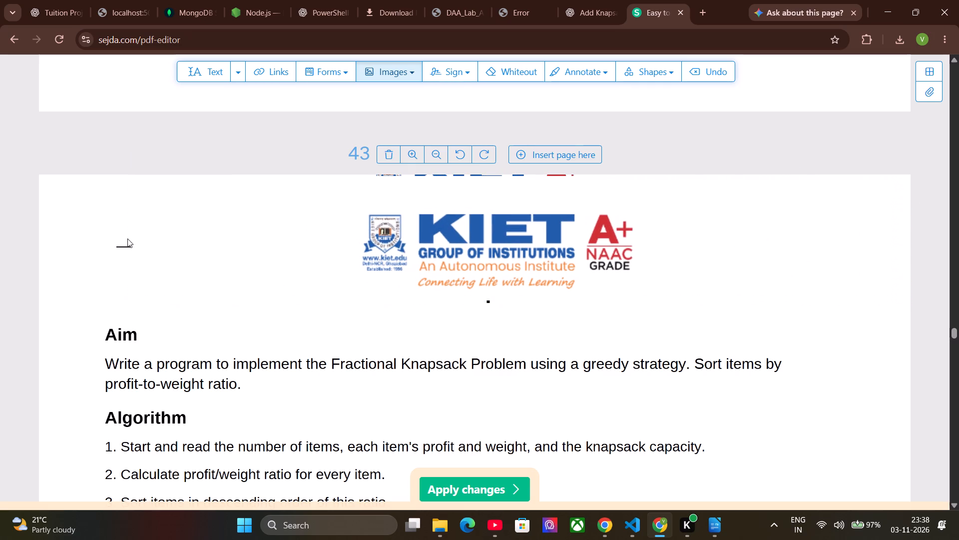
drag(130, 239, 38, 248)
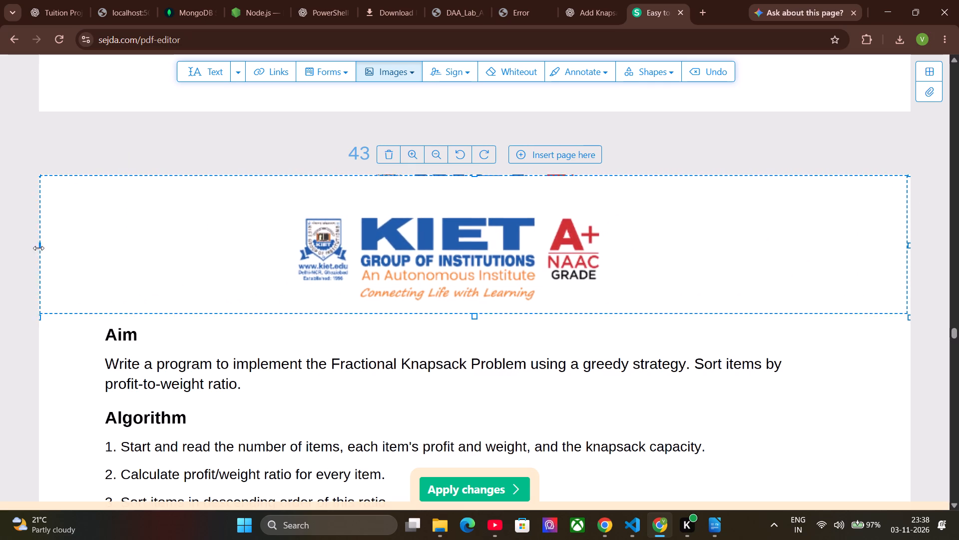
drag(38, 248, 38, 248)
drag(389, 241, 388, 222)
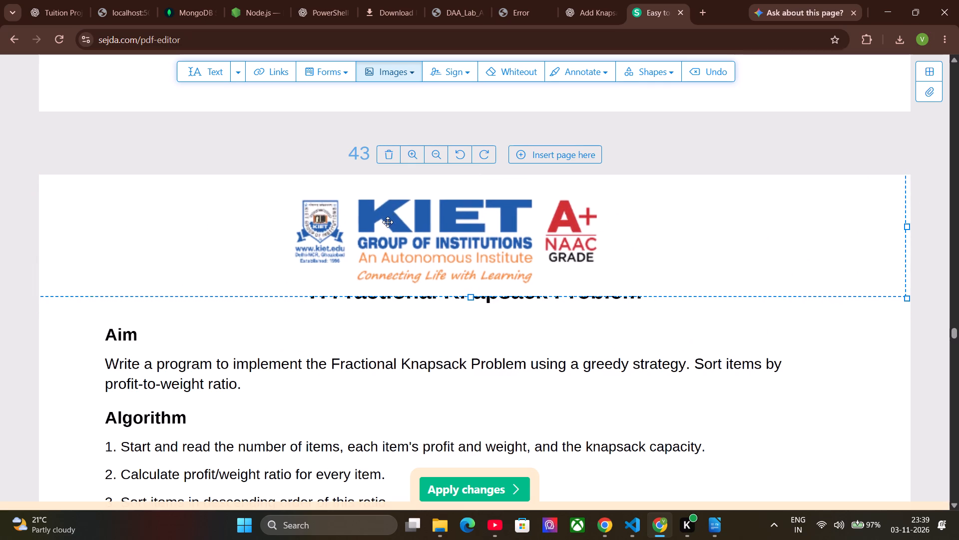
drag(388, 222, 395, 204)
click(431, 211)
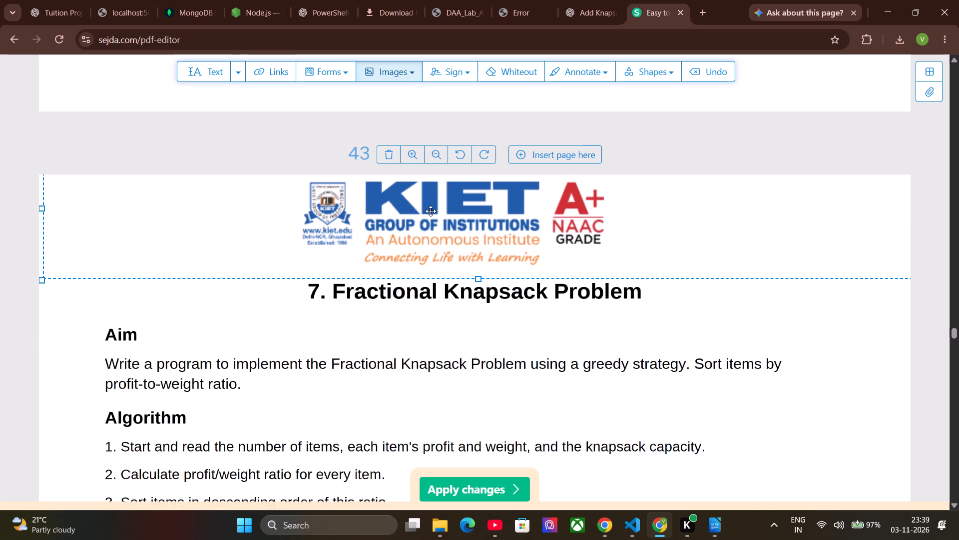
click(479, 274)
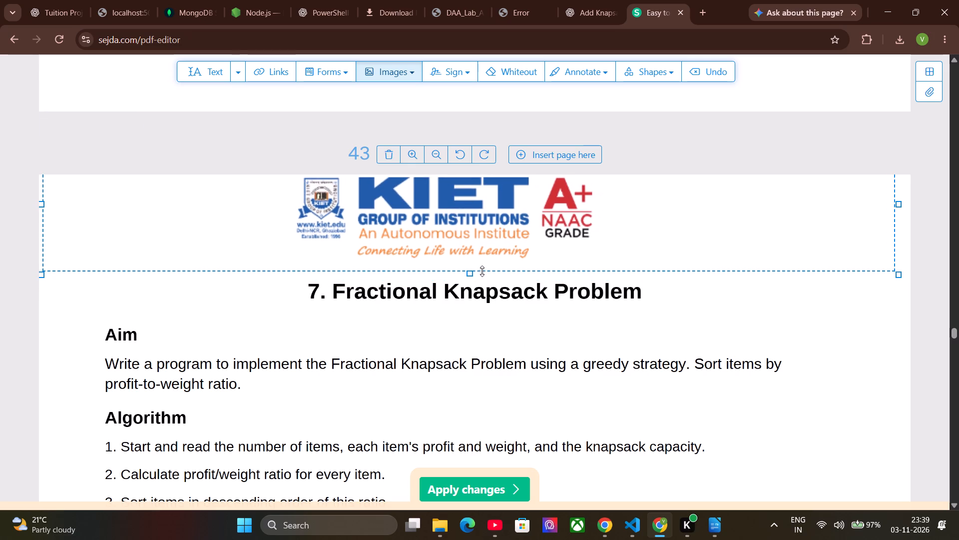
drag(468, 241, 487, 244)
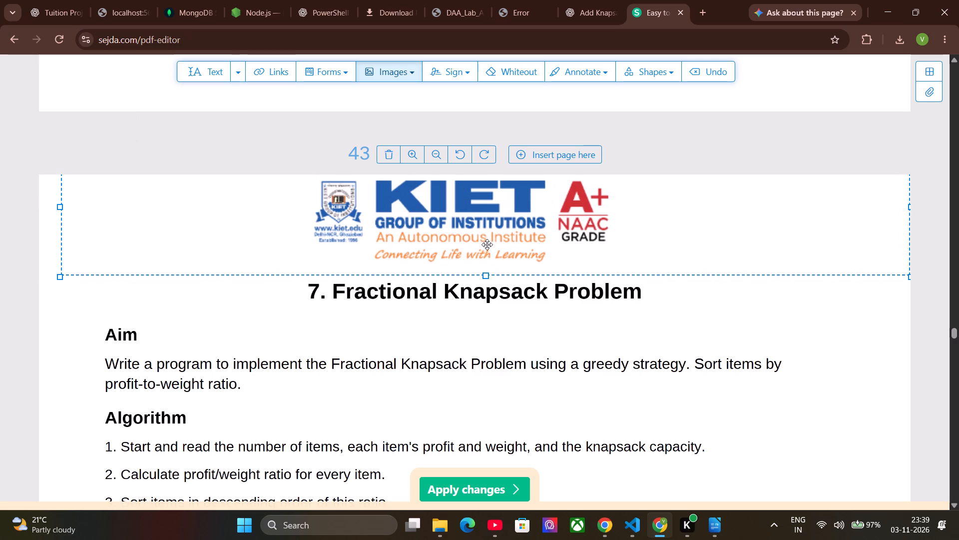
drag(487, 244, 486, 244)
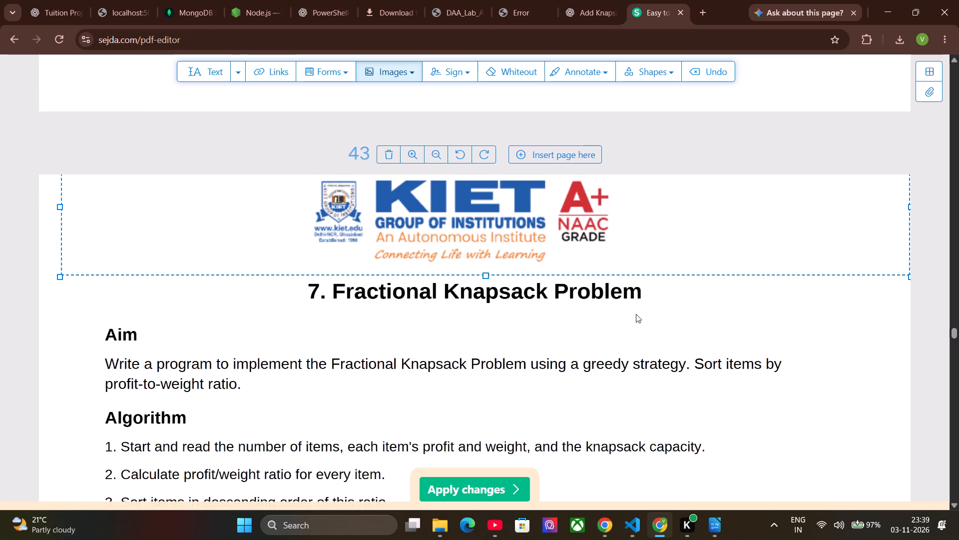
click(636, 314)
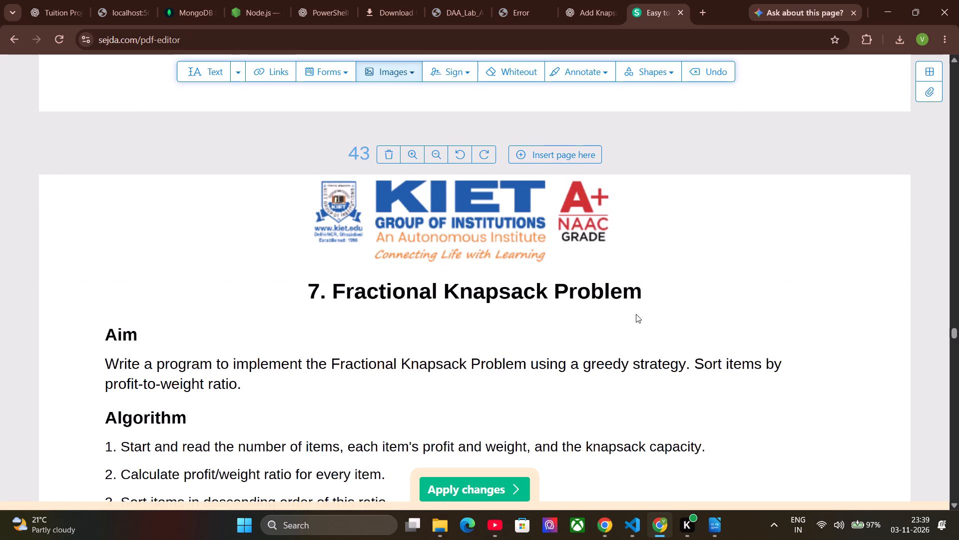
Insert the saved KIET logo on page 44, over the cut-off header above the Sample Output section.
scroll(636, 314, down, 7)
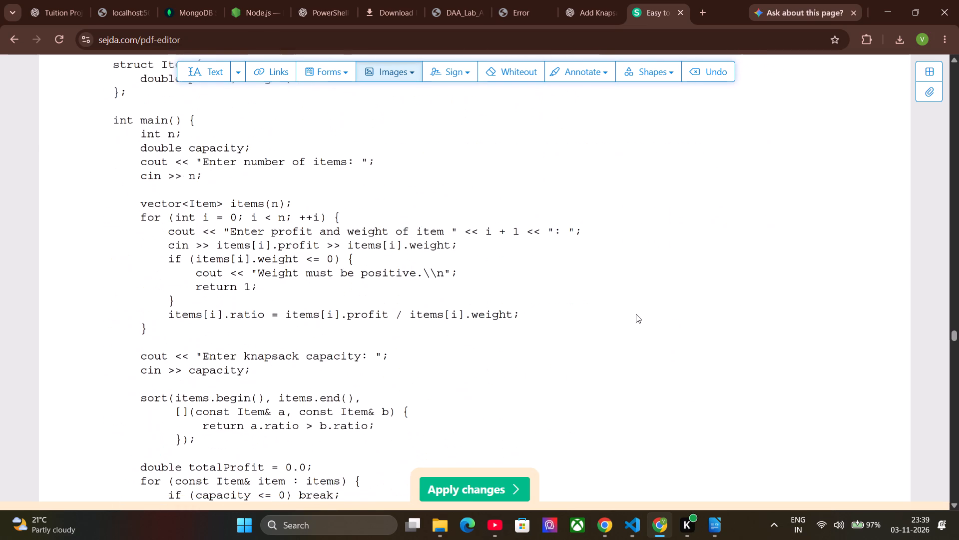
scroll(636, 314, down, 4)
scroll(636, 314, up, 5)
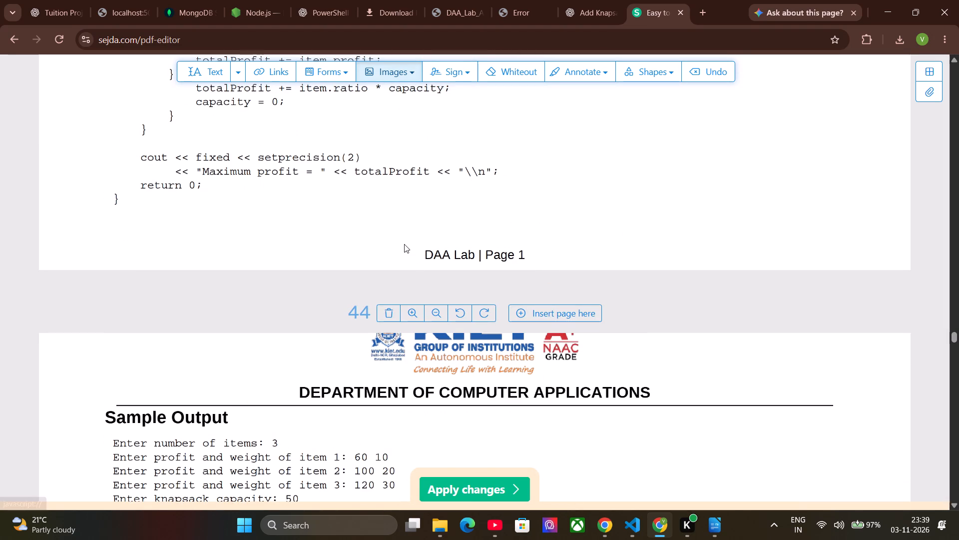
click(406, 78)
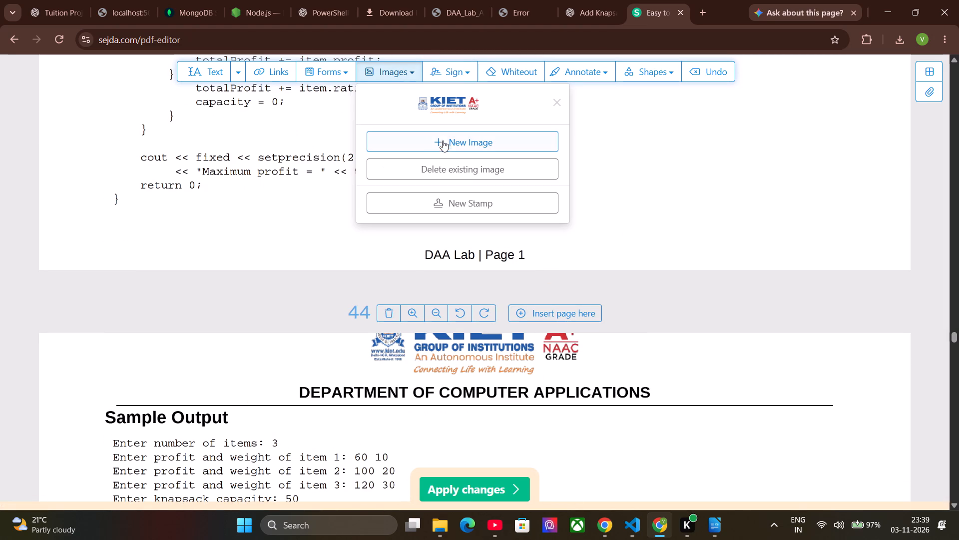
click(430, 107)
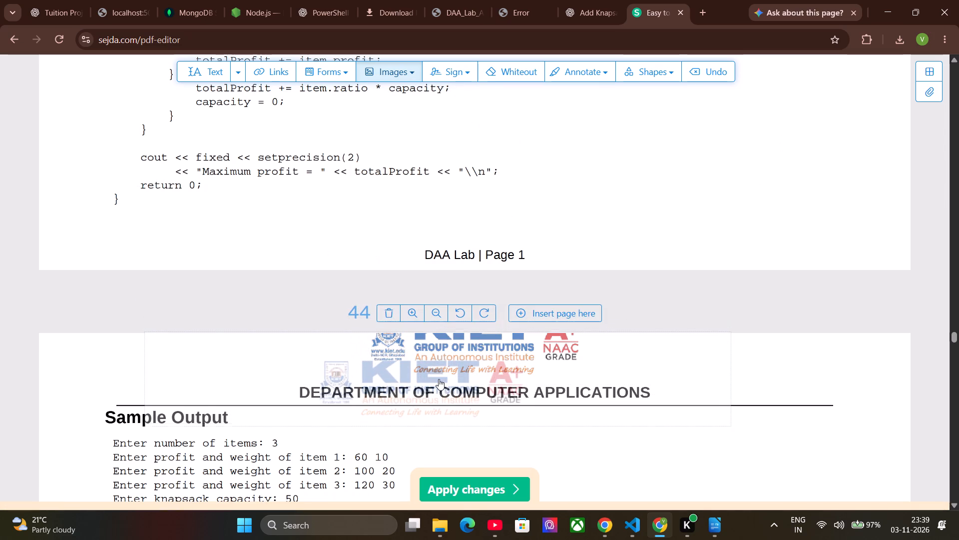
click(439, 379)
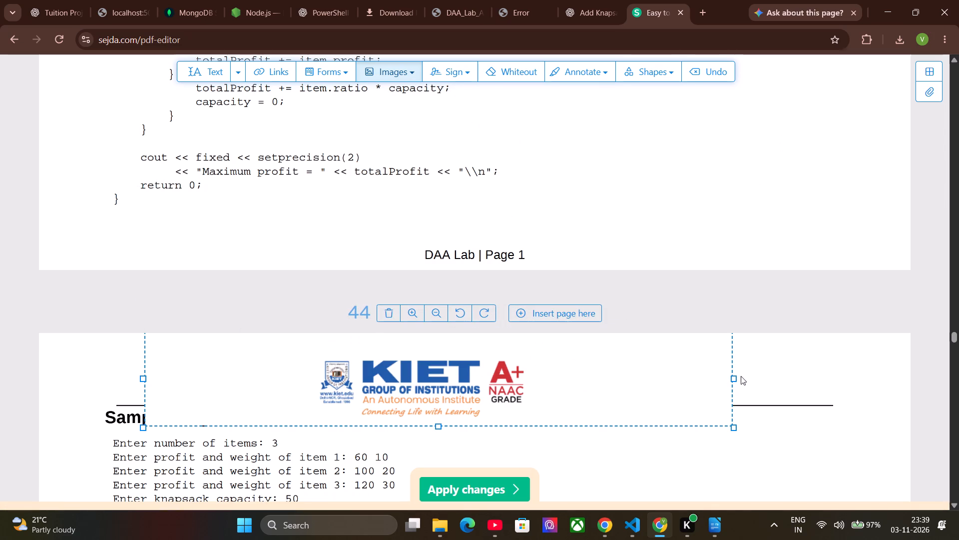
Resize the page 44 KIET logo to about four-fifths of the page width and center it at the page top, above the Sample Output heading.
drag(731, 379, 940, 361)
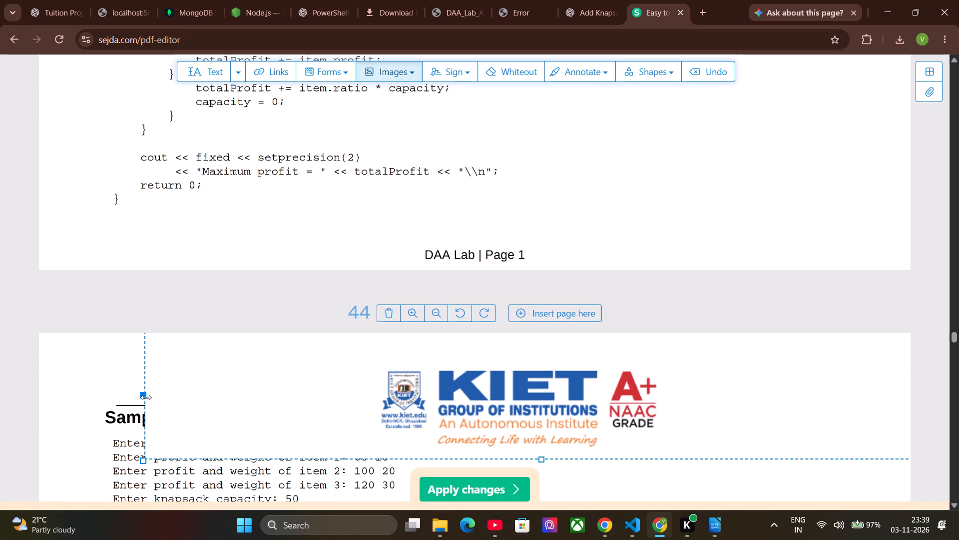
drag(146, 397, 41, 394)
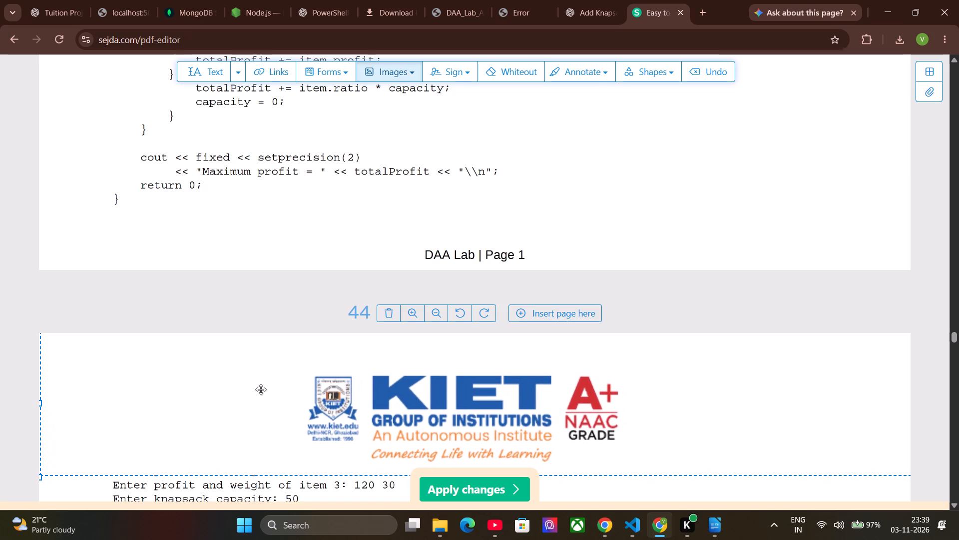
drag(443, 399, 442, 360)
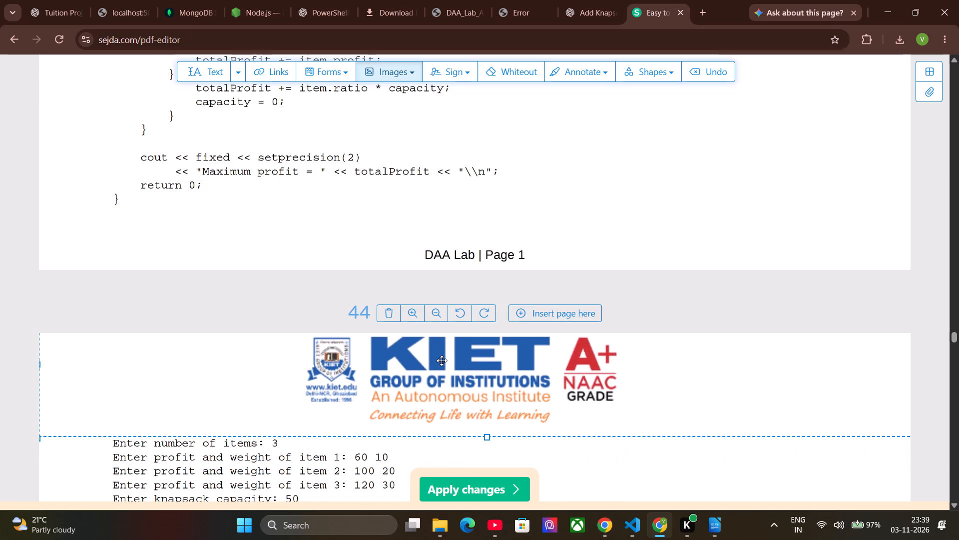
drag(442, 360, 442, 364)
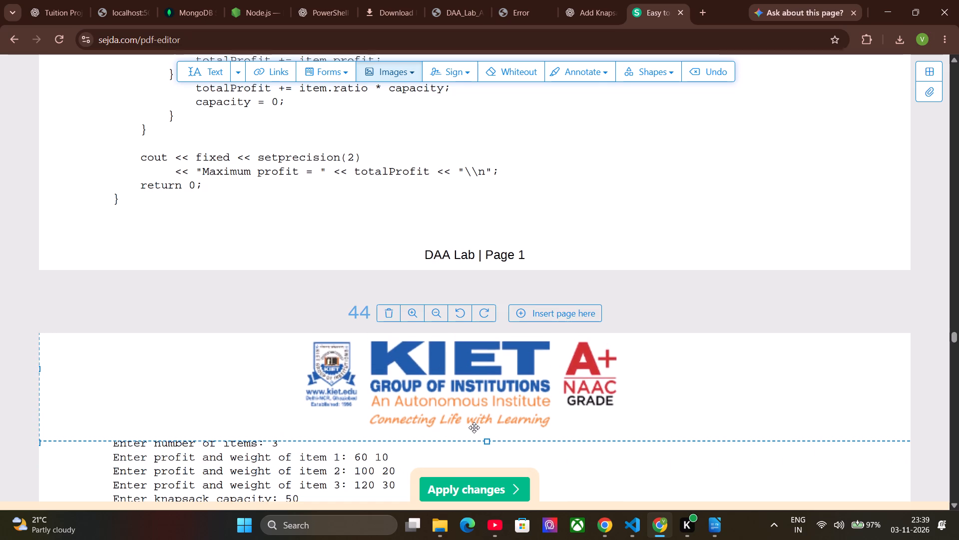
drag(486, 440, 486, 429)
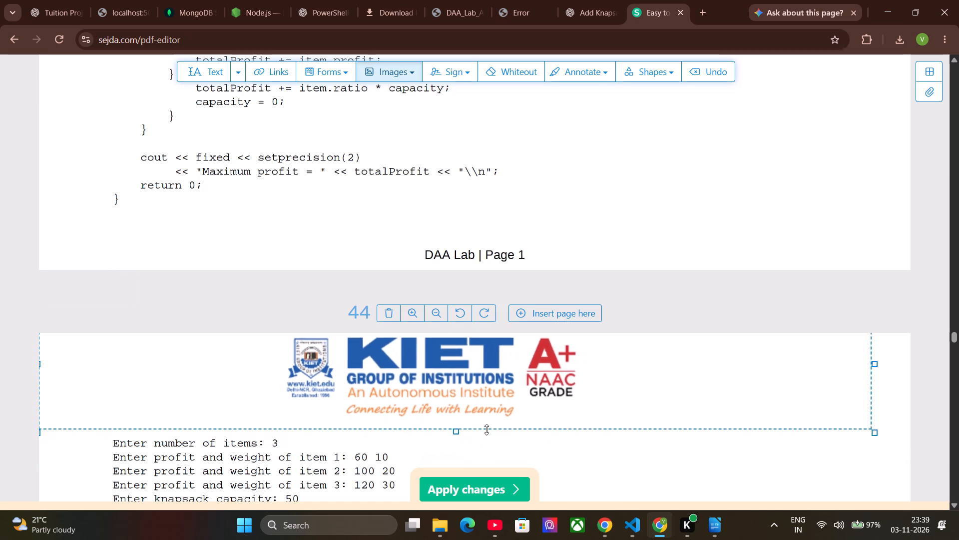
drag(486, 429, 486, 426)
drag(430, 390, 468, 389)
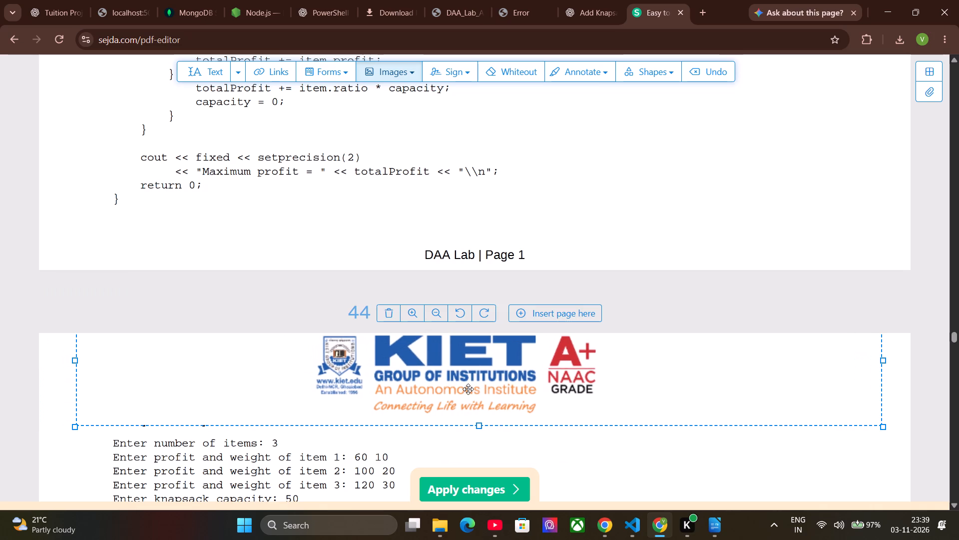
drag(468, 389, 453, 364)
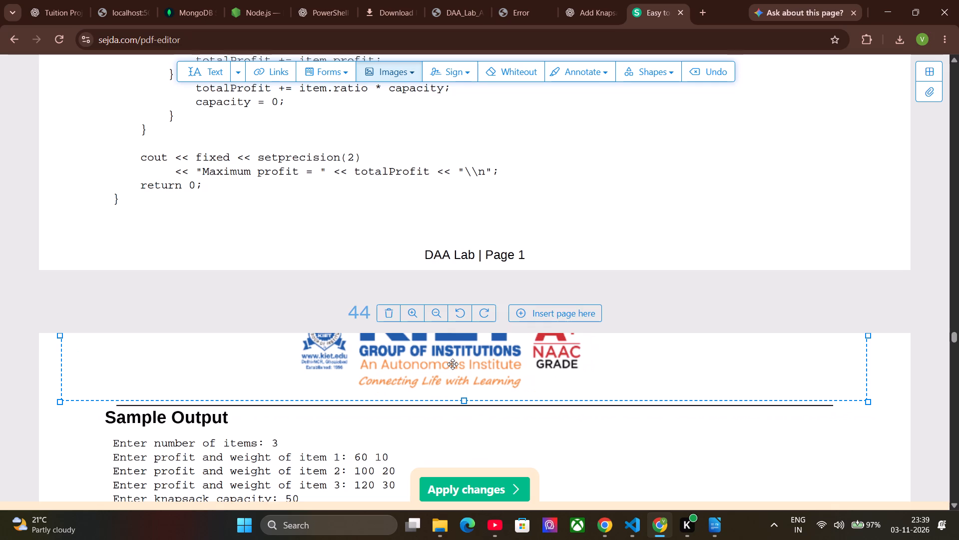
drag(453, 364, 458, 369)
drag(467, 405, 469, 386)
drag(413, 366, 453, 386)
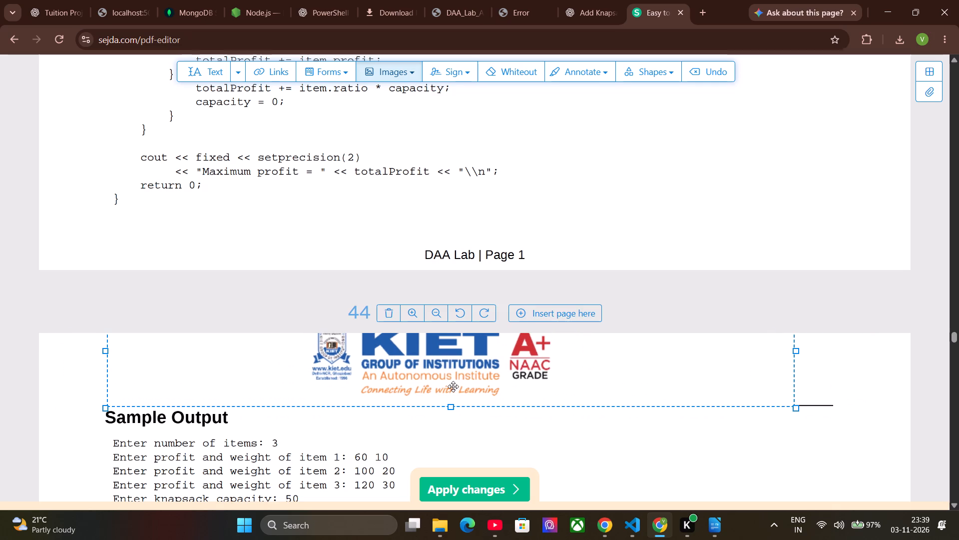
drag(453, 386, 485, 389)
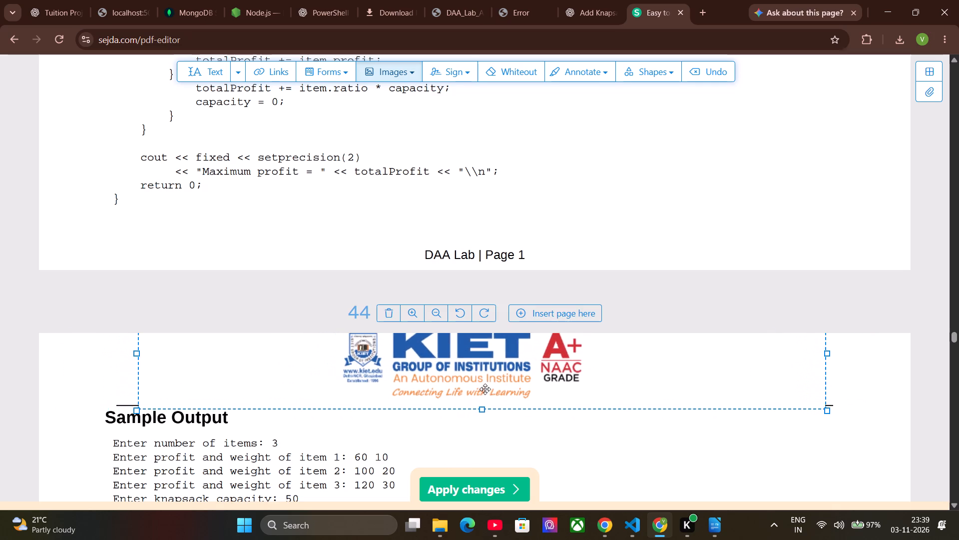
drag(485, 389, 482, 384)
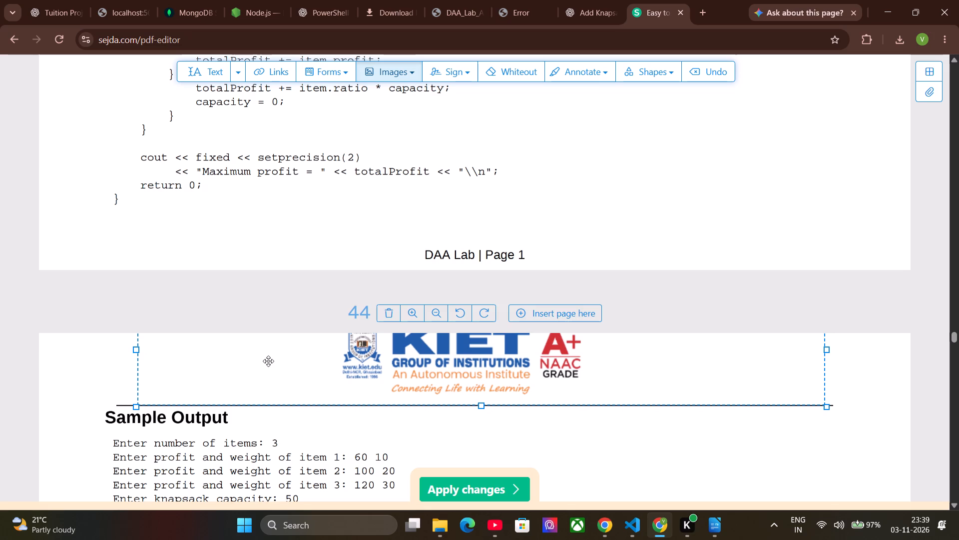
drag(382, 357, 382, 362)
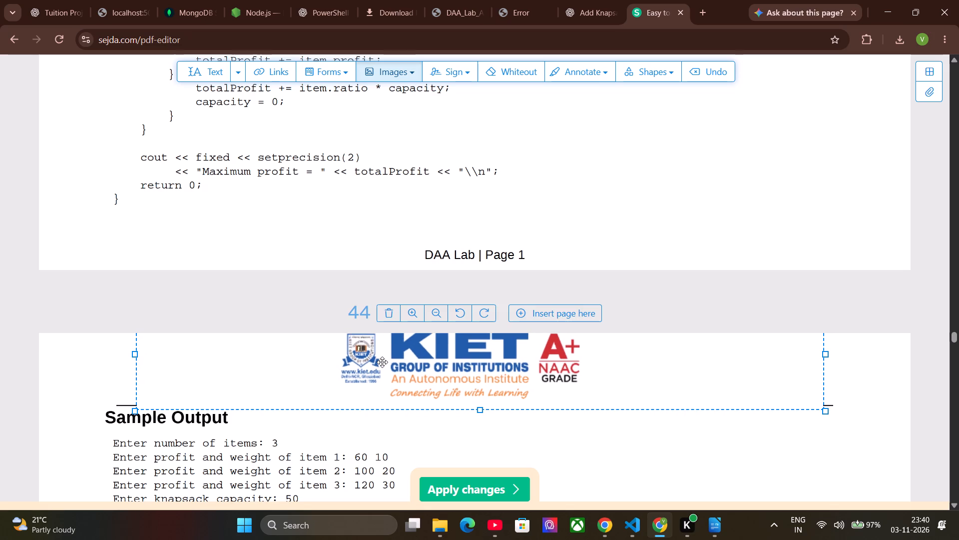
click(397, 421)
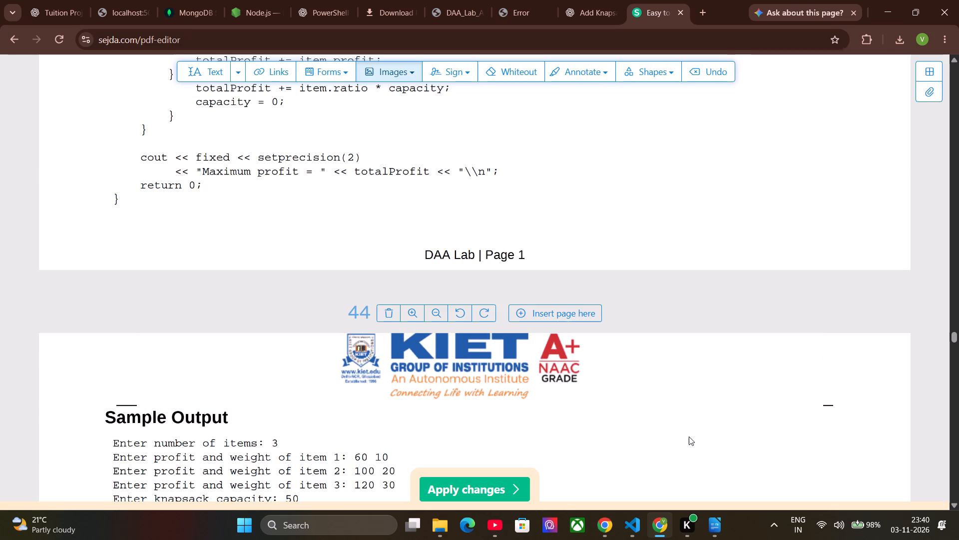
Insert the saved KIET logo on page 45, over the cut-off header above the 0/1 Knapsack Problem title.
scroll(689, 436, down, 5)
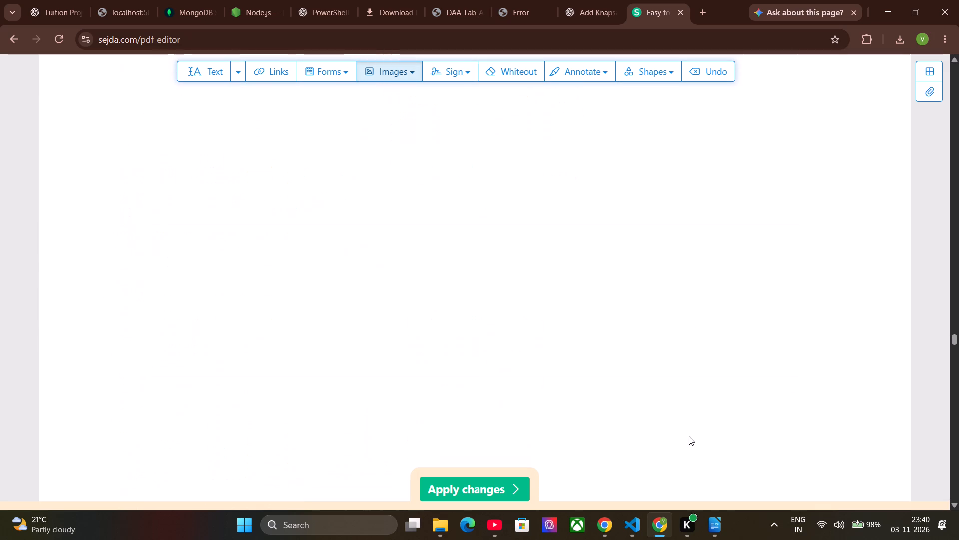
scroll(689, 436, down, 6)
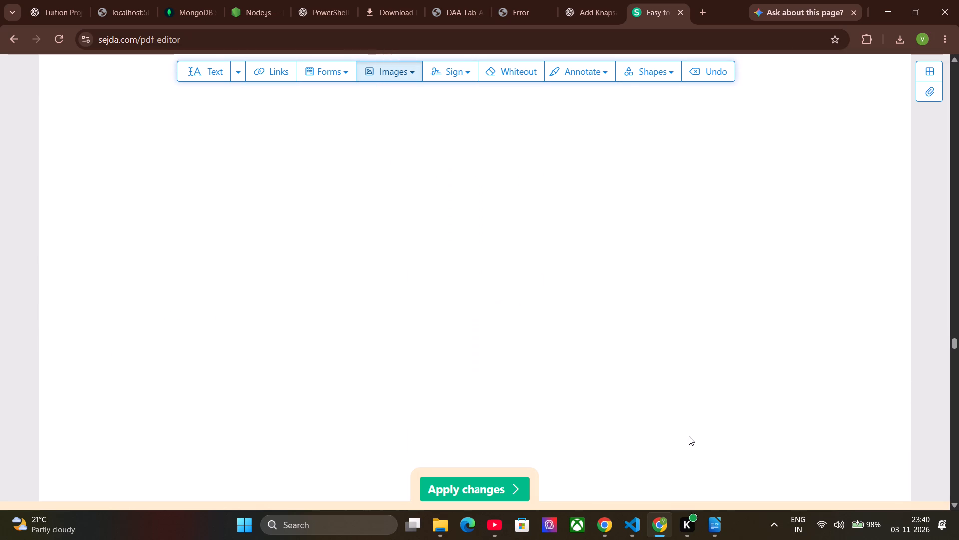
scroll(689, 436, down, 1)
scroll(689, 436, up, 2)
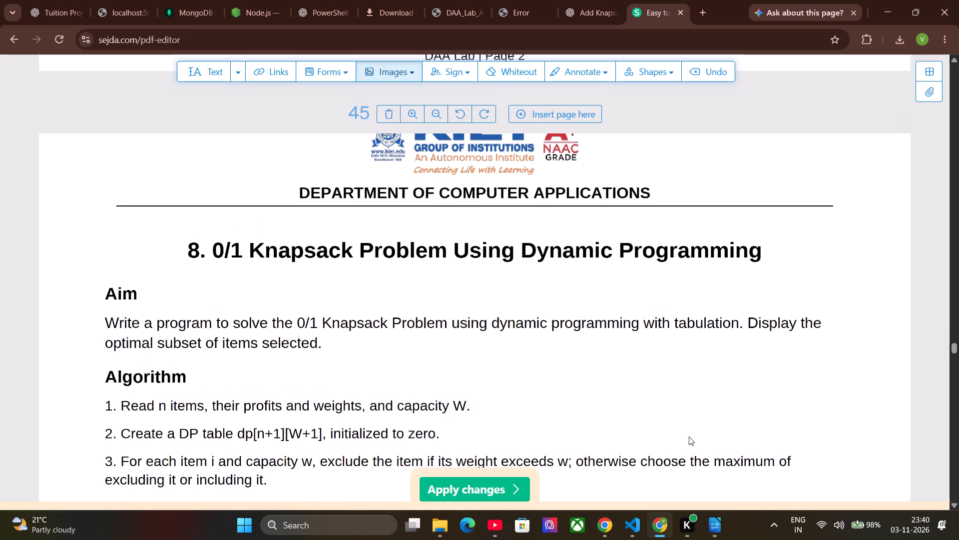
click(412, 69)
click(427, 117)
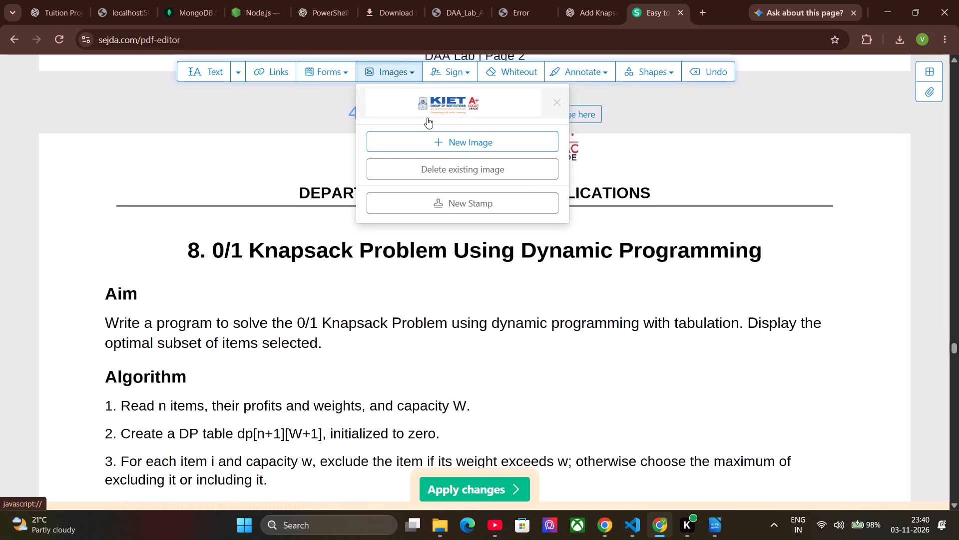
click(466, 172)
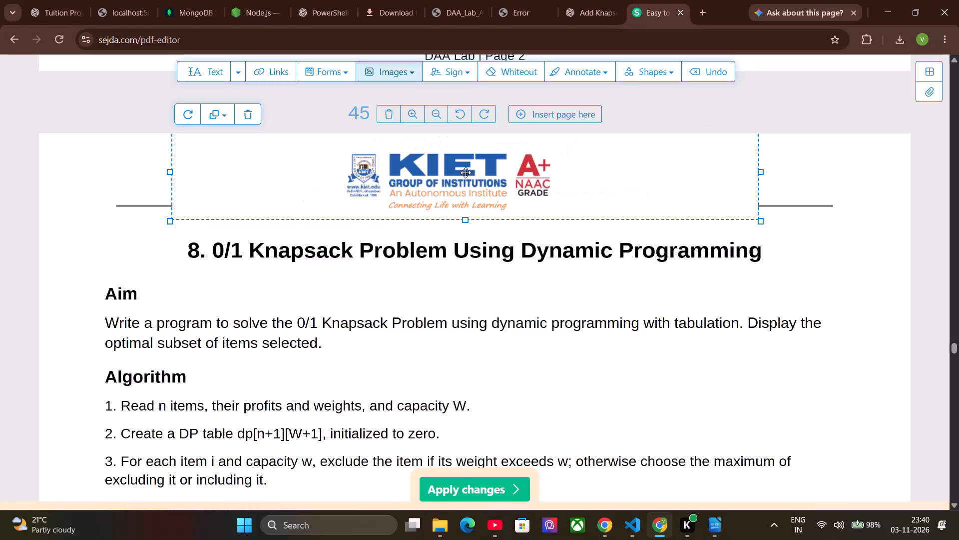
Enlarge the page 45 KIET logo to the full page width and position it at the page top, just above the 0/1 Knapsack Problem title.
drag(761, 170, 927, 180)
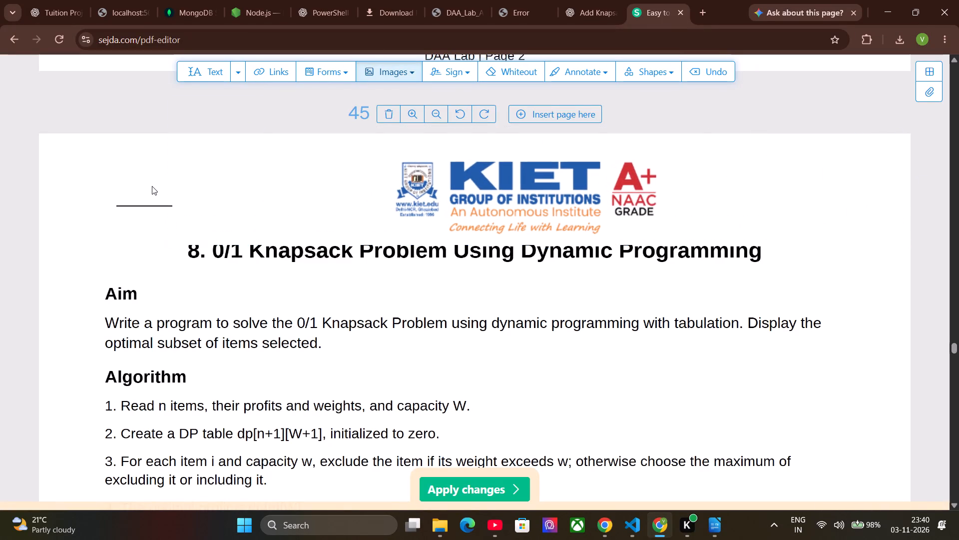
drag(174, 187, 97, 187)
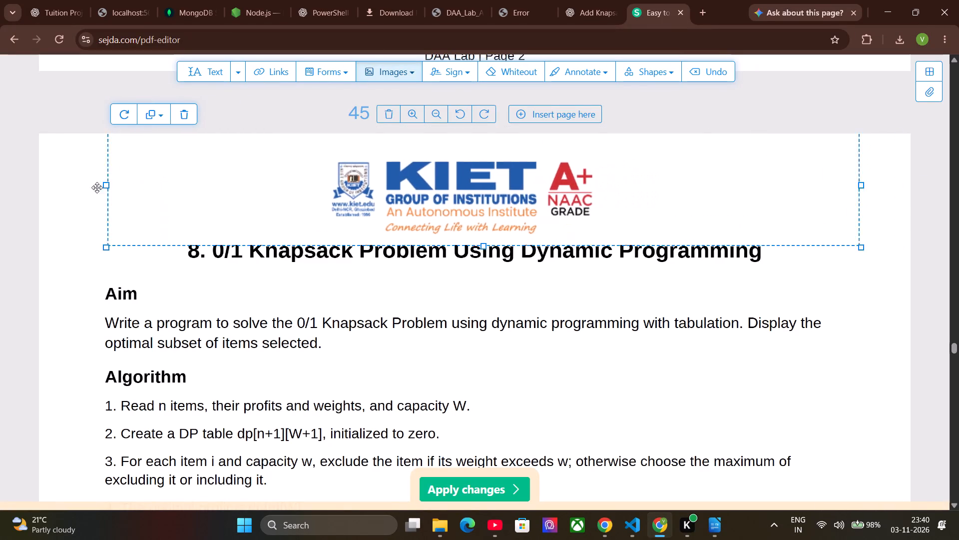
drag(97, 187, 36, 193)
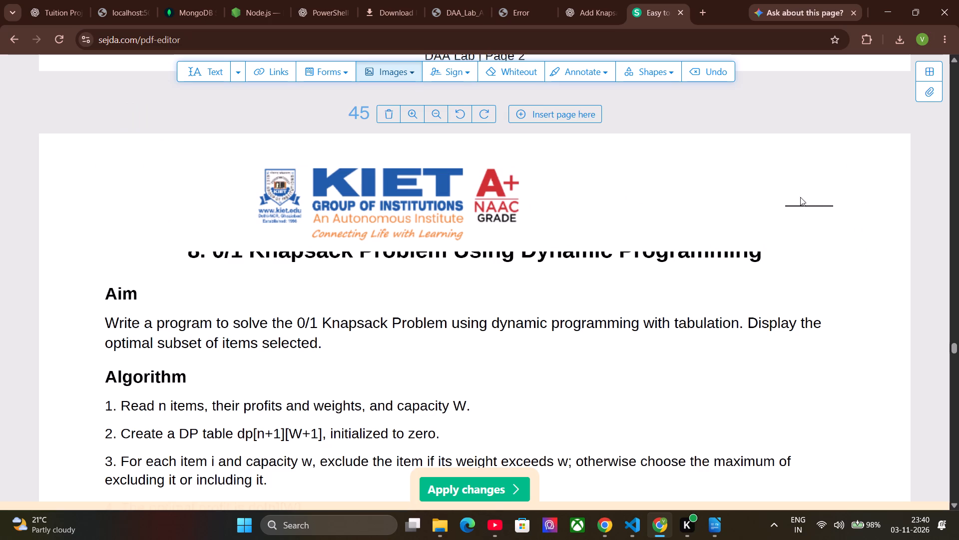
drag(786, 191, 898, 190)
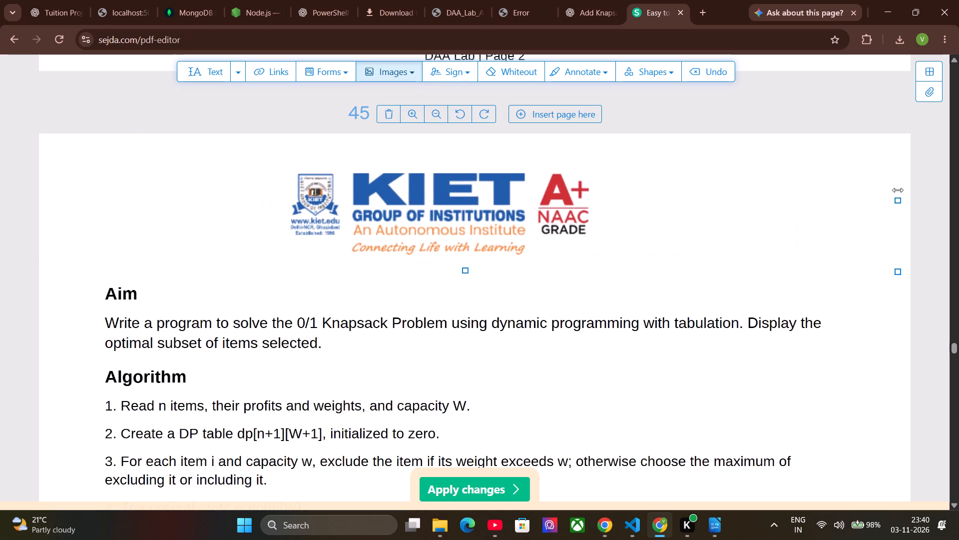
drag(898, 190, 913, 190)
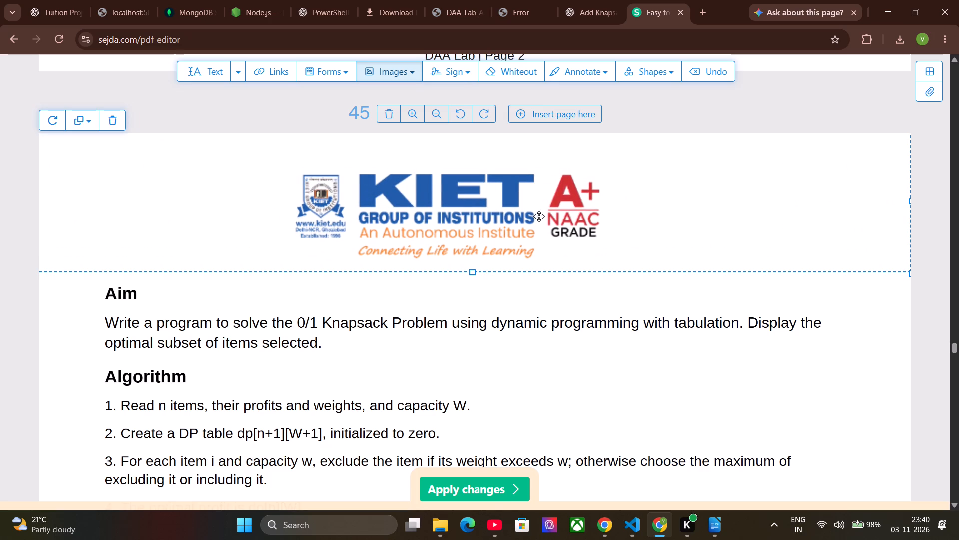
drag(494, 208, 500, 168)
drag(500, 171, 501, 179)
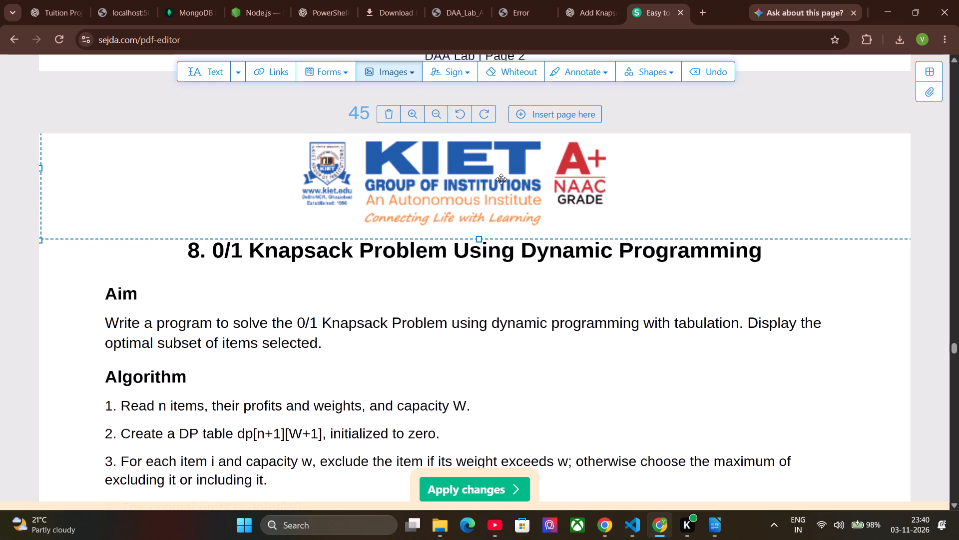
click(432, 272)
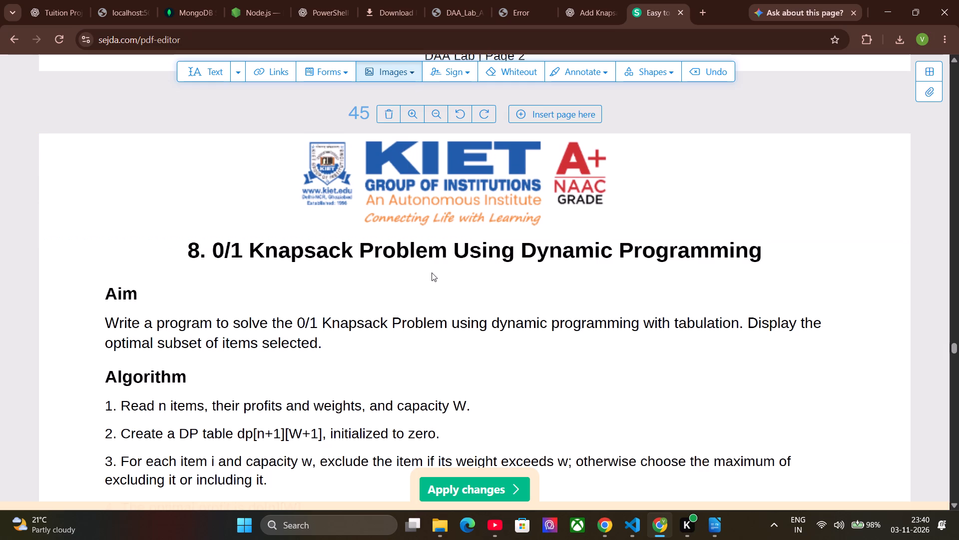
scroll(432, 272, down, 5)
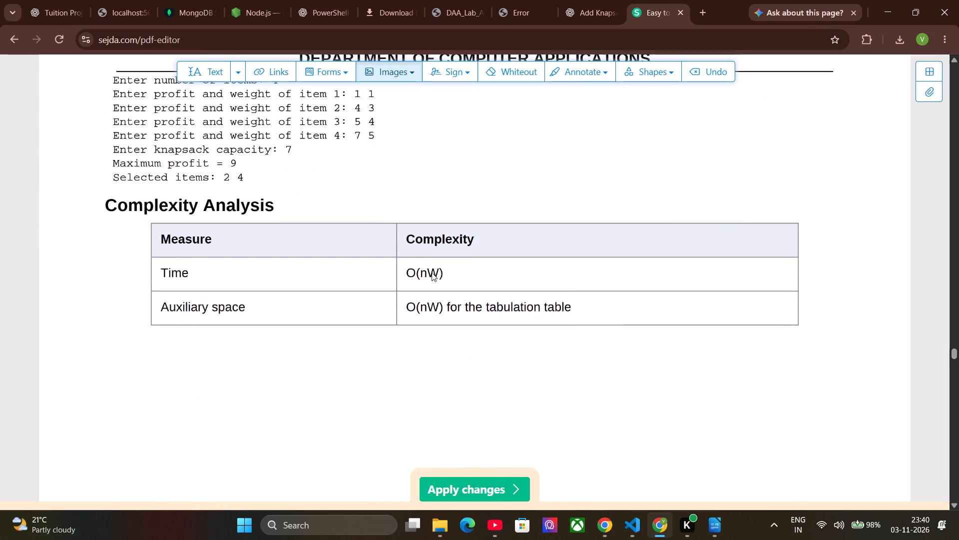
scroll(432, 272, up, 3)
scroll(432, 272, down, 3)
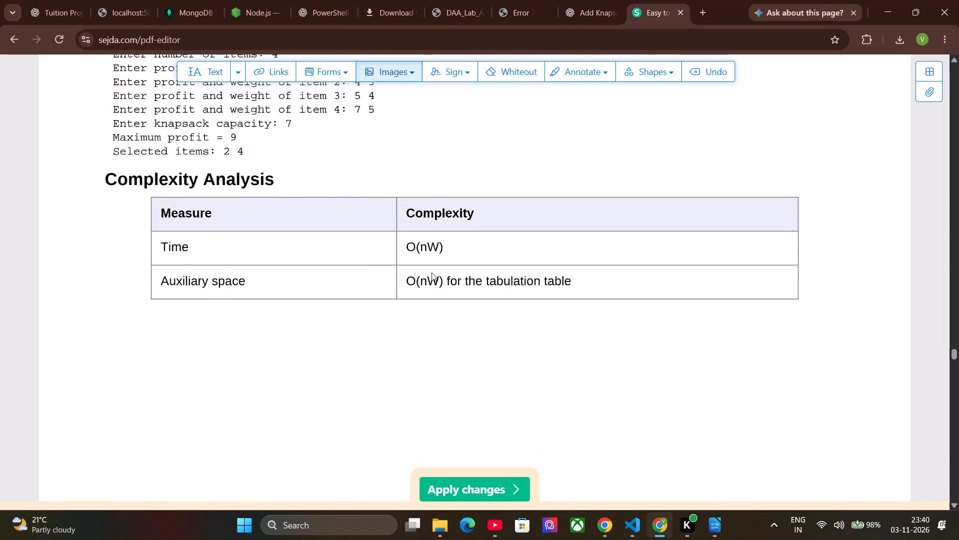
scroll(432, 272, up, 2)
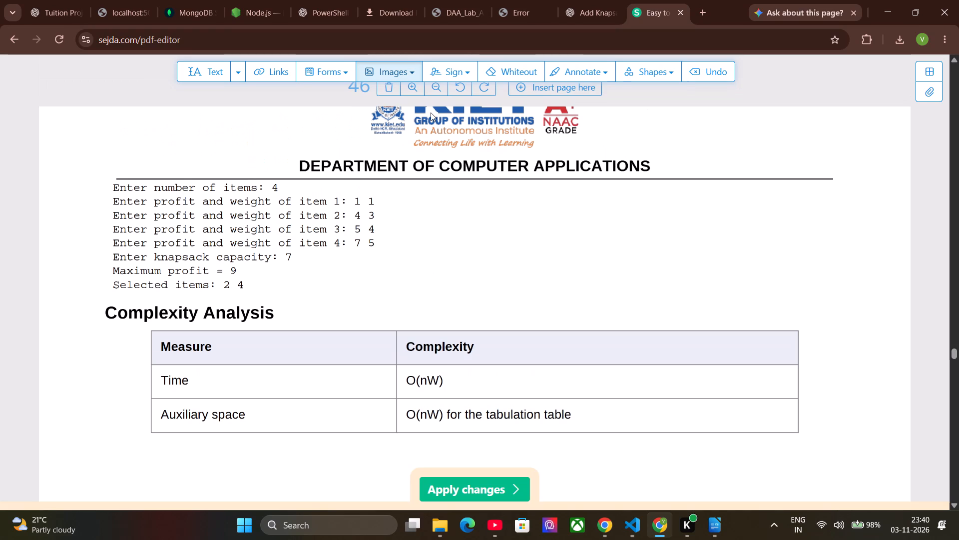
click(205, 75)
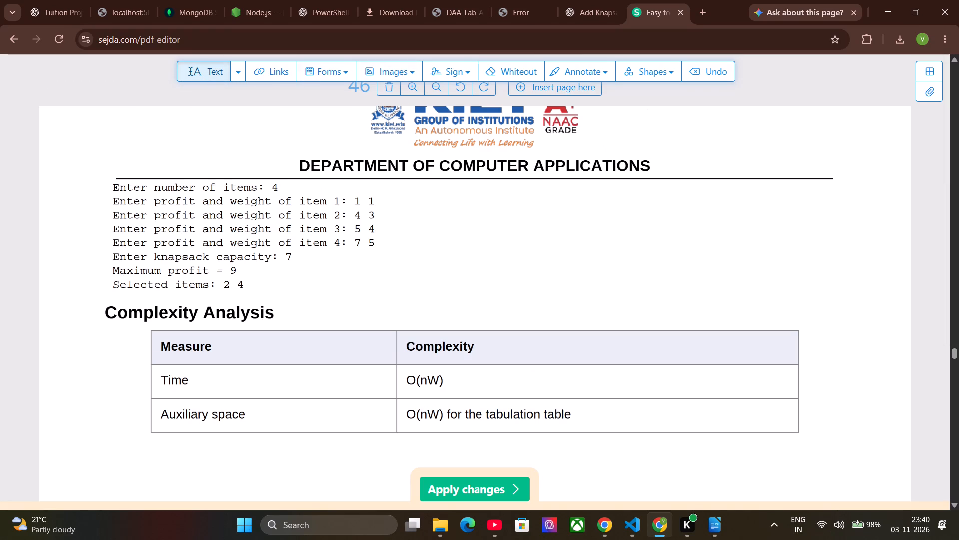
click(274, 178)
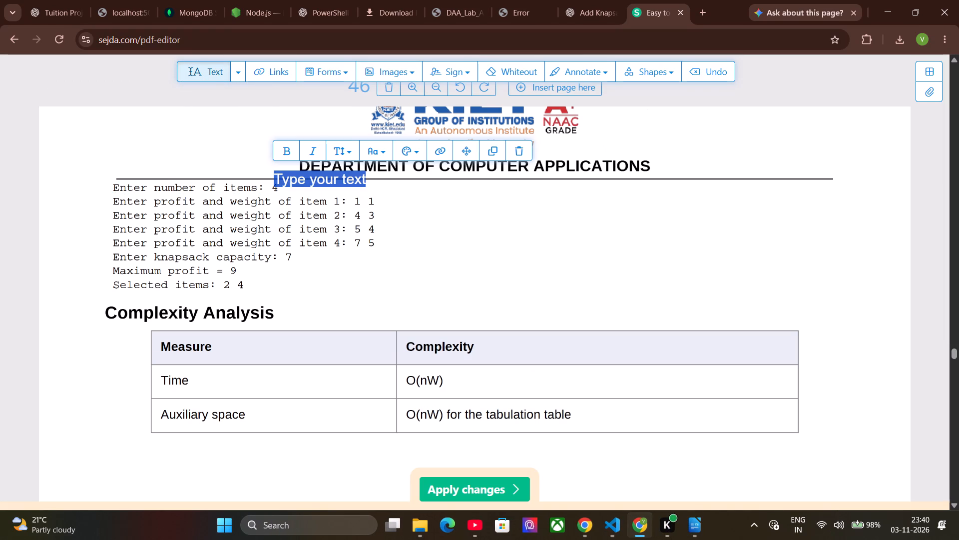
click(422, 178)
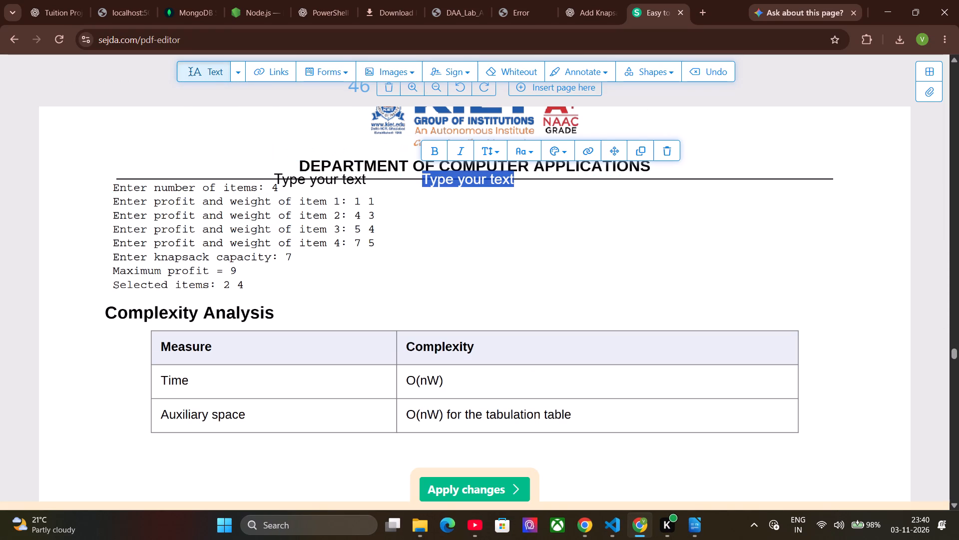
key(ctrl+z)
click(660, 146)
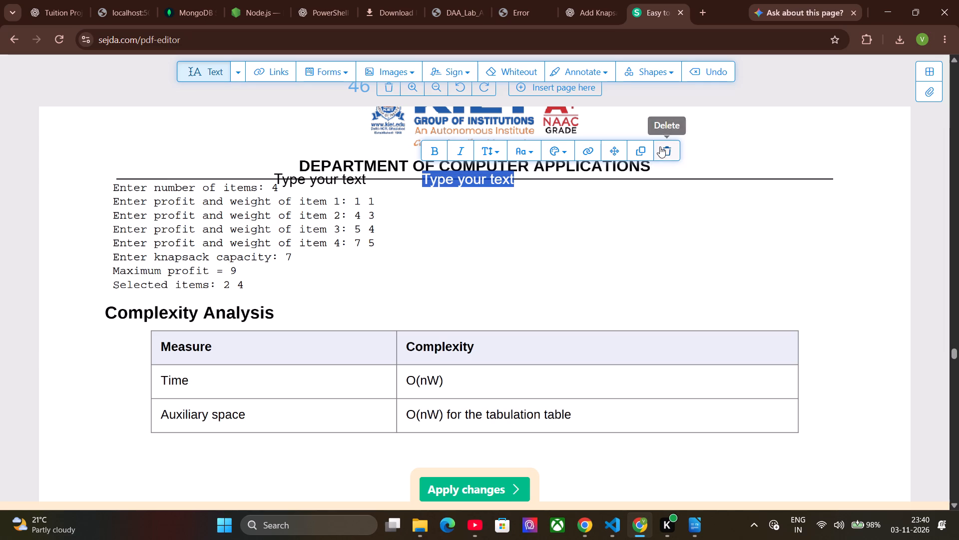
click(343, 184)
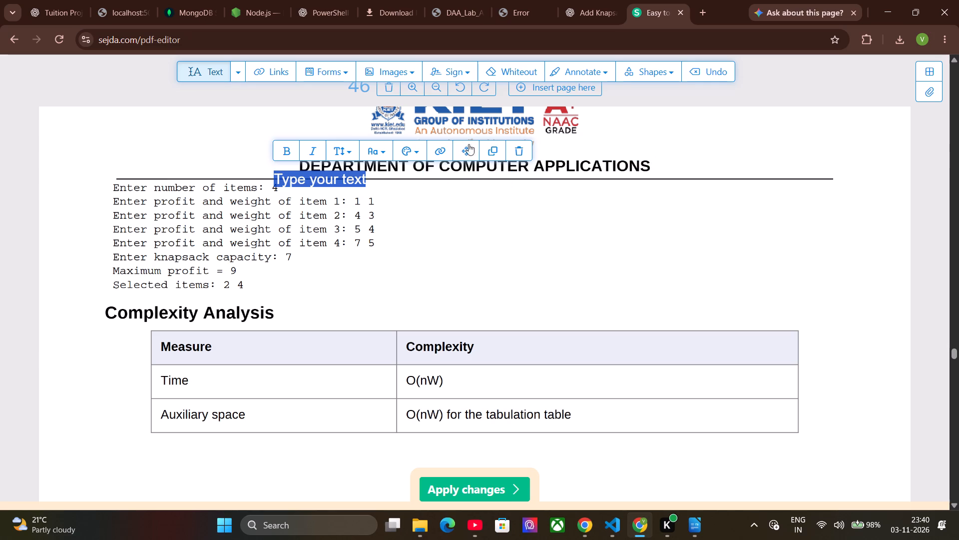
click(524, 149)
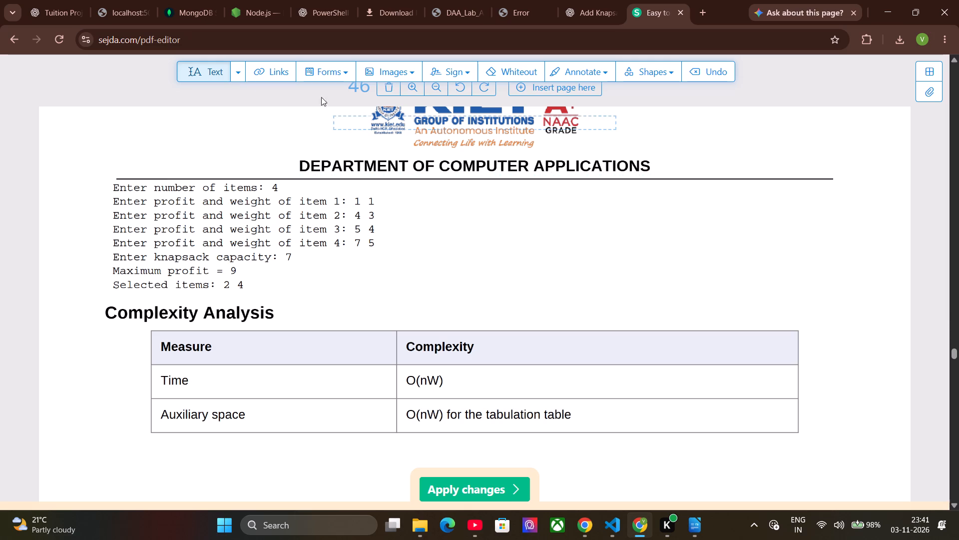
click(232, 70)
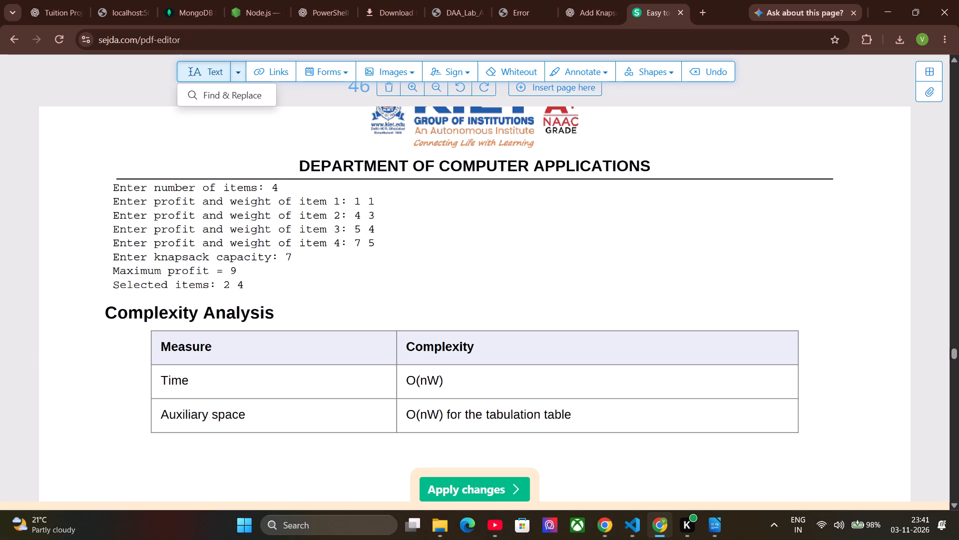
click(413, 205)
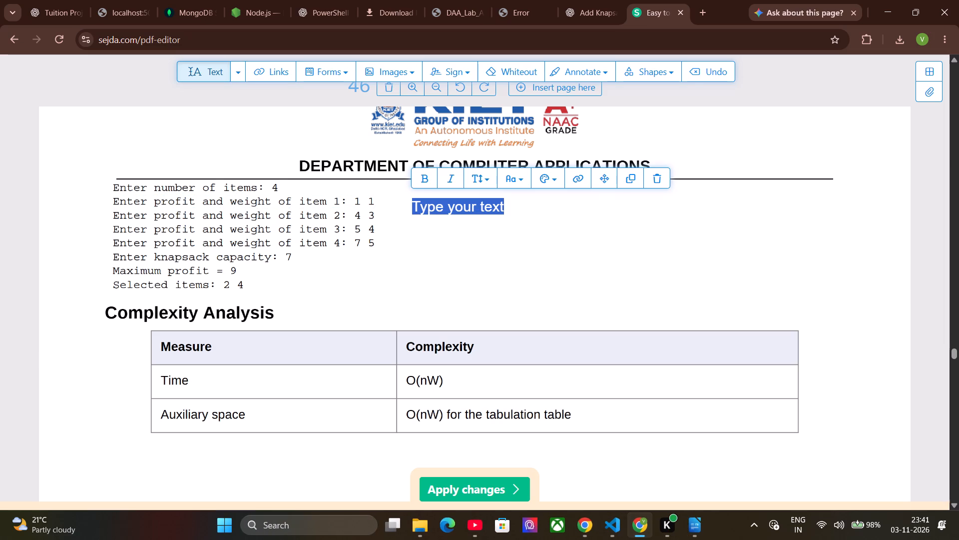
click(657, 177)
Apply the header edits to generate the finished lab assignments PDF.
scroll(620, 280, down, 12)
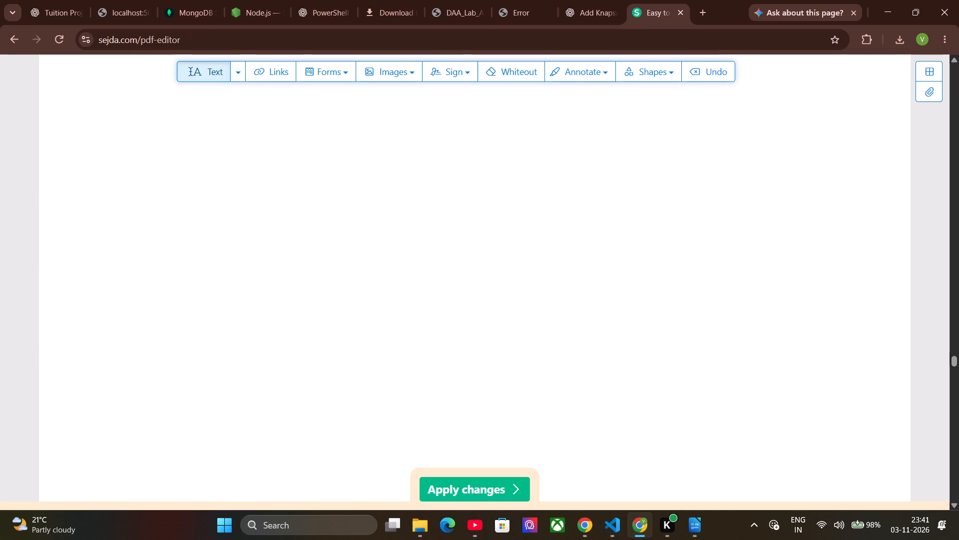
scroll(530, 203, up, 5)
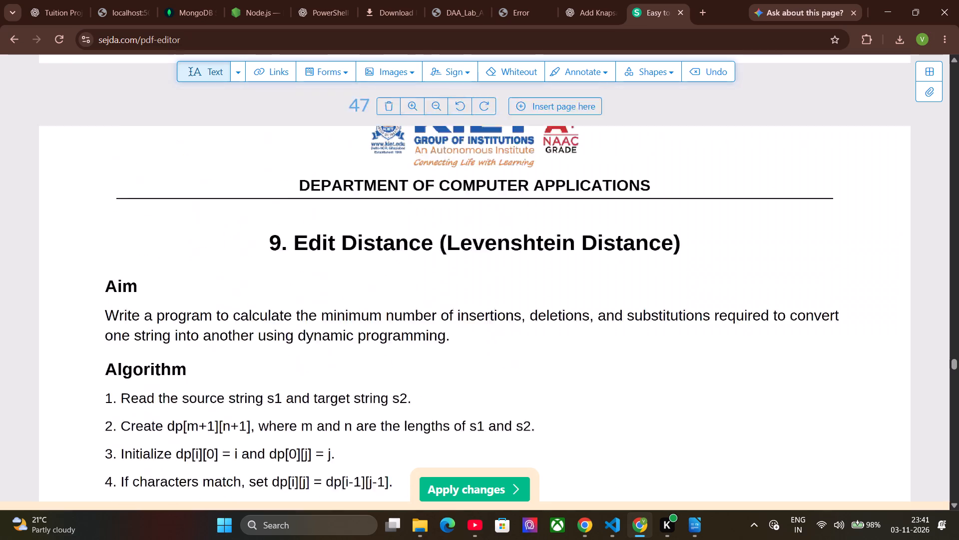
scroll(530, 203, up, 15)
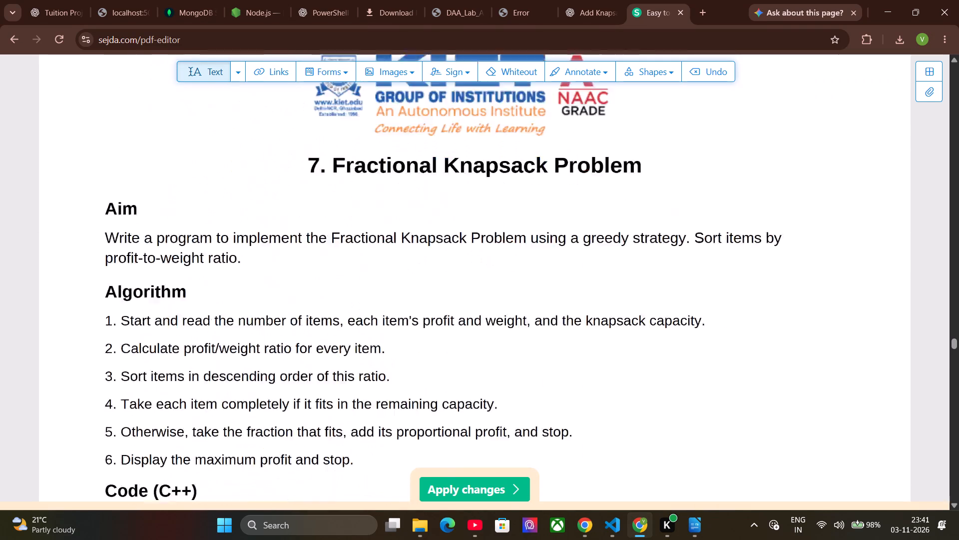
scroll(530, 203, up, 7)
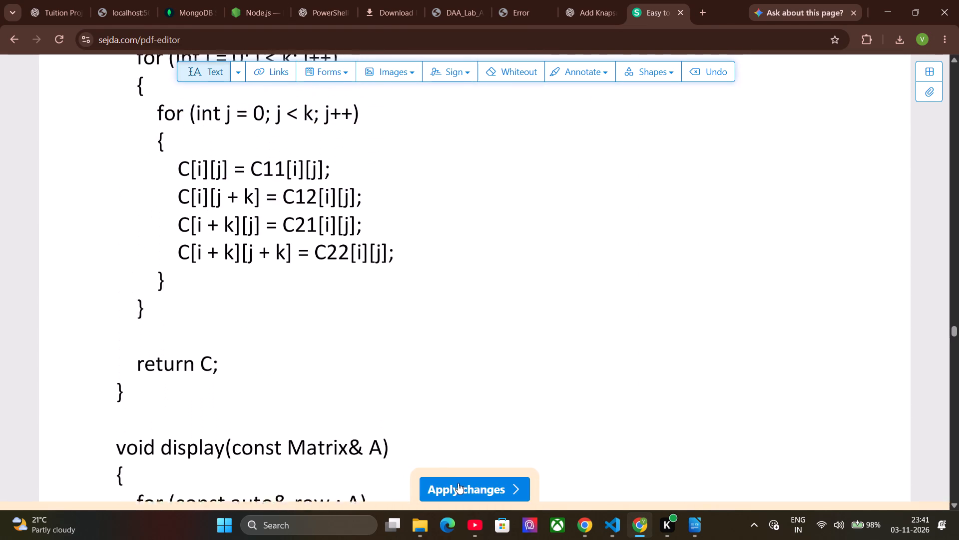
click(458, 483)
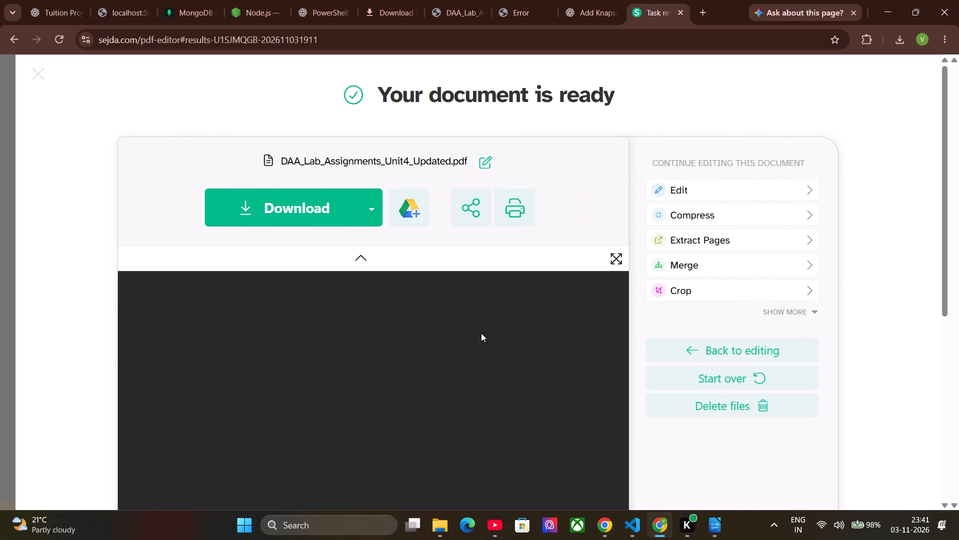
Review the generated document in the preview from the first to the last page, examining the KIET headers and the Unit 4 programs.
scroll(400, 250, down, 2)
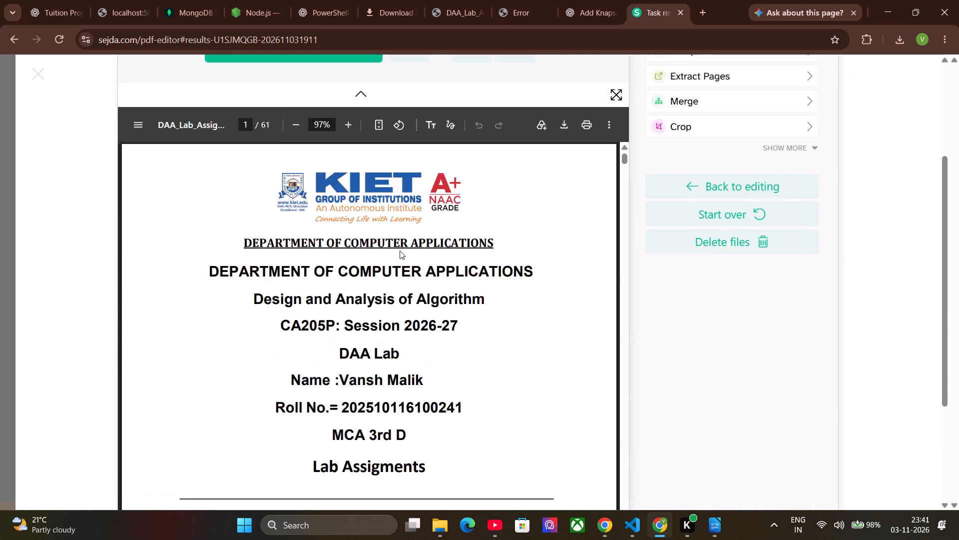
scroll(400, 250, down, 13)
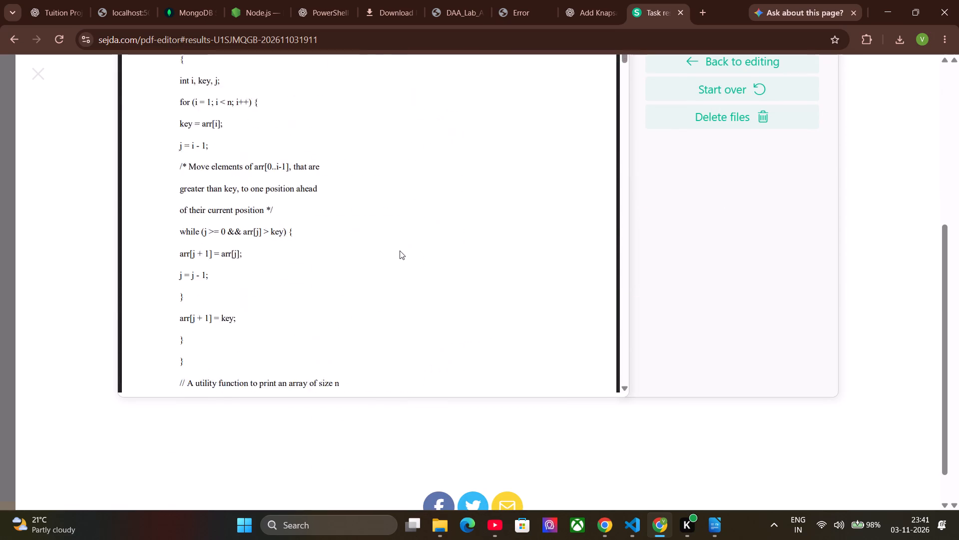
scroll(400, 250, down, 20)
scroll(400, 250, down, 2)
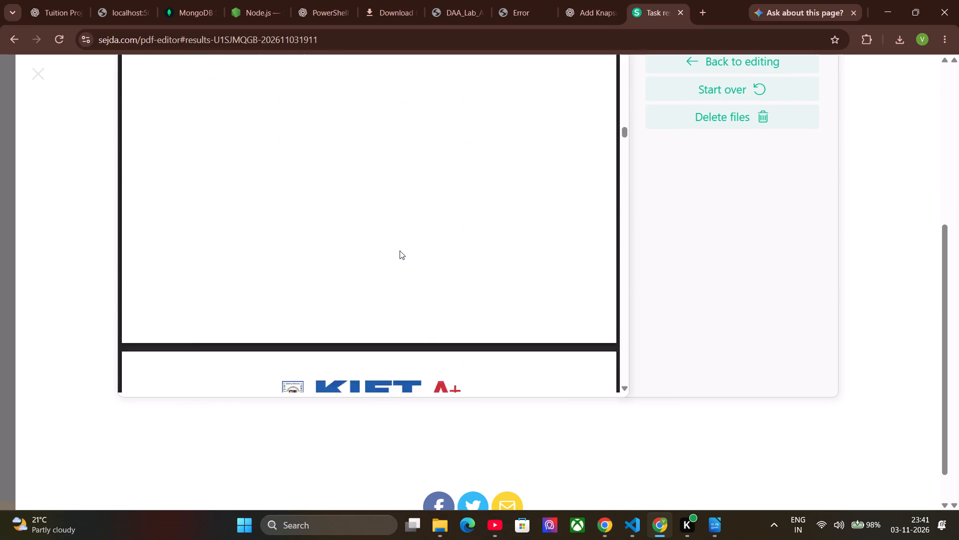
scroll(400, 250, down, 19)
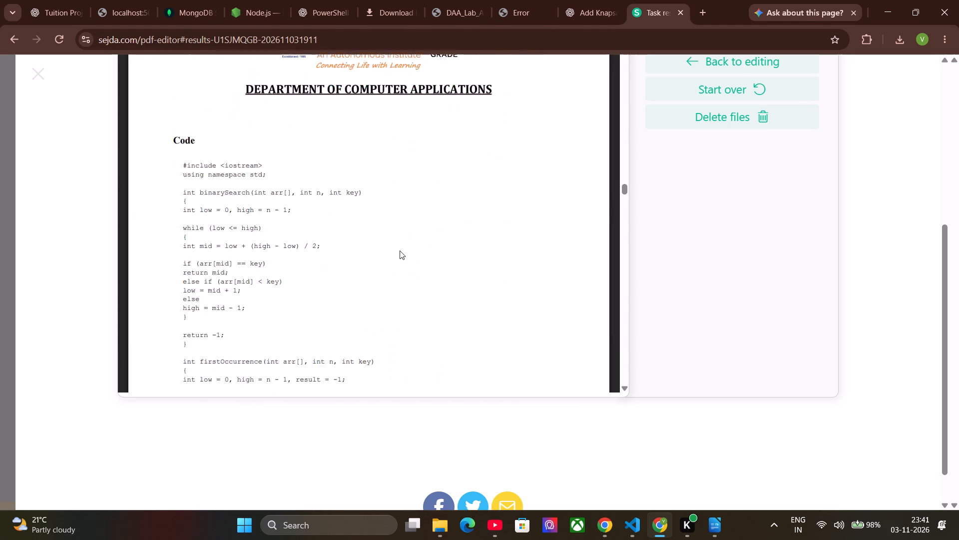
scroll(400, 250, down, 14)
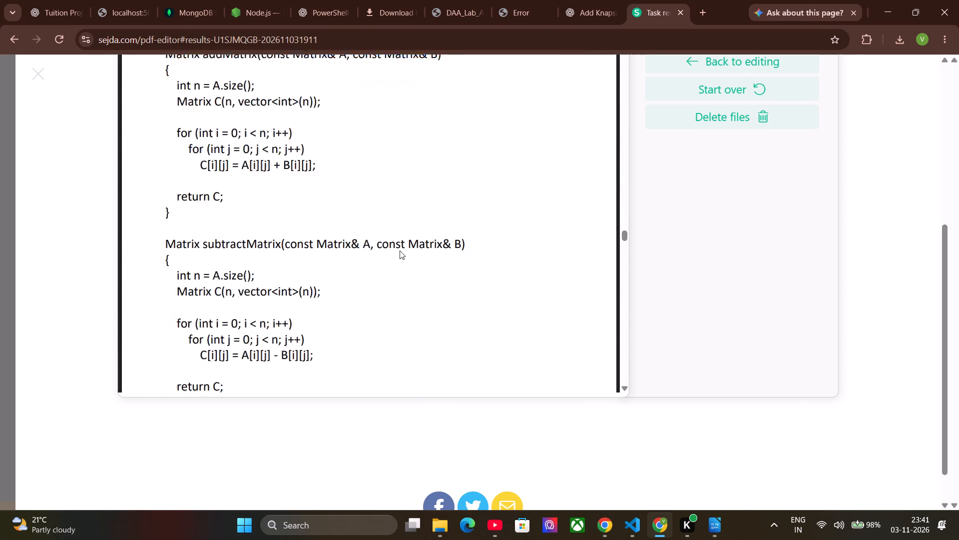
scroll(400, 250, down, 8)
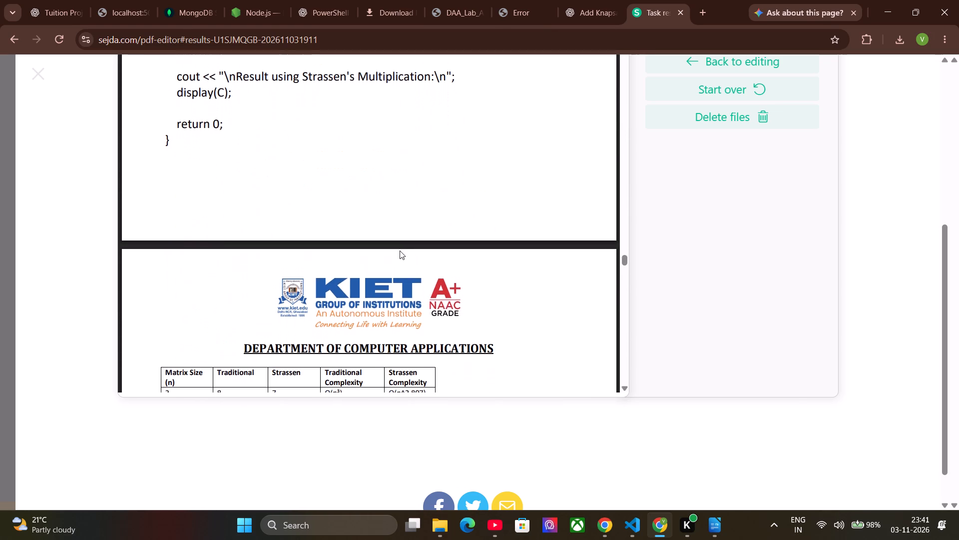
scroll(400, 250, down, 11)
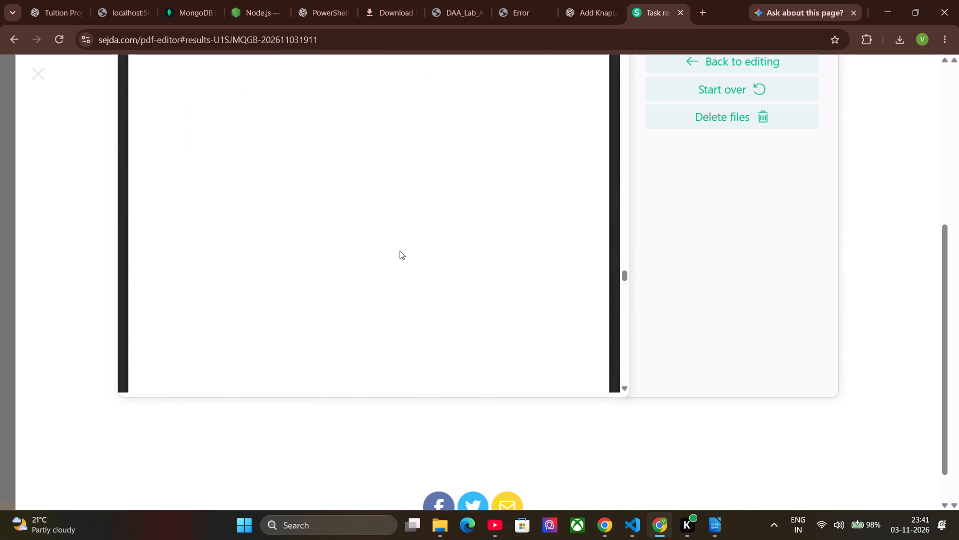
scroll(400, 250, down, 4)
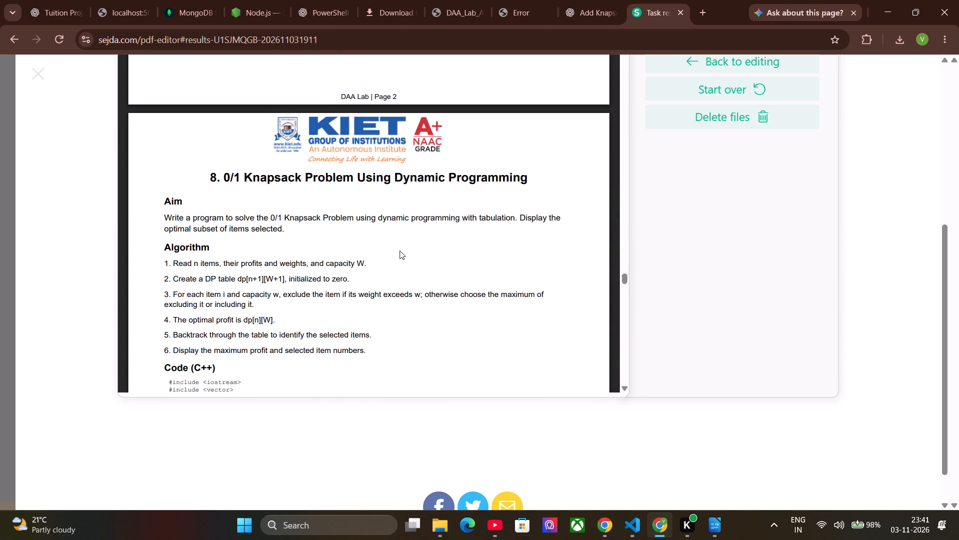
scroll(400, 250, down, 11)
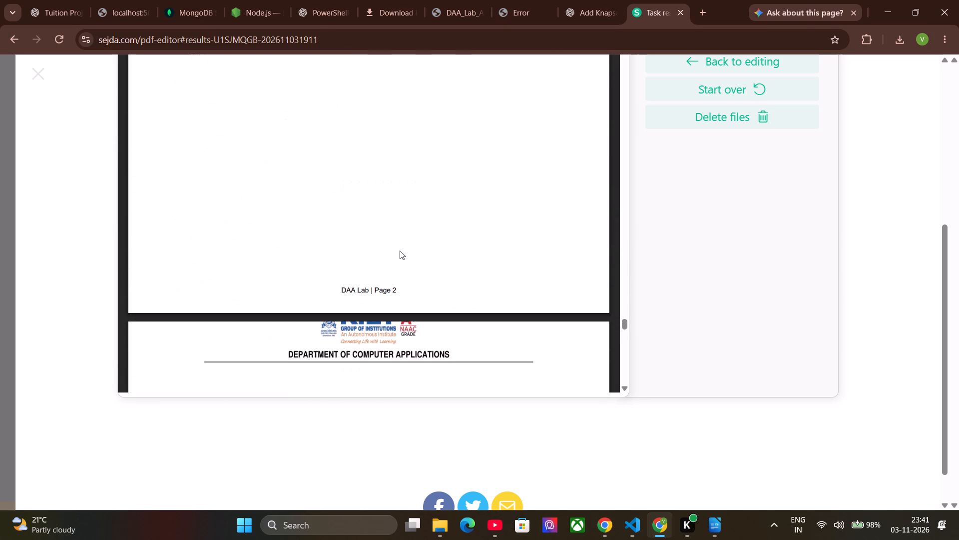
scroll(400, 250, down, 20)
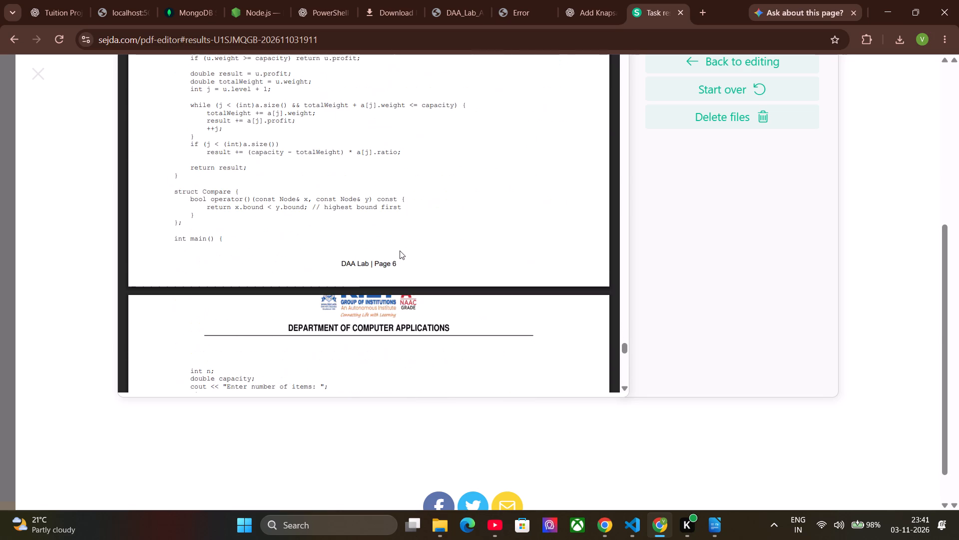
scroll(400, 250, down, 10)
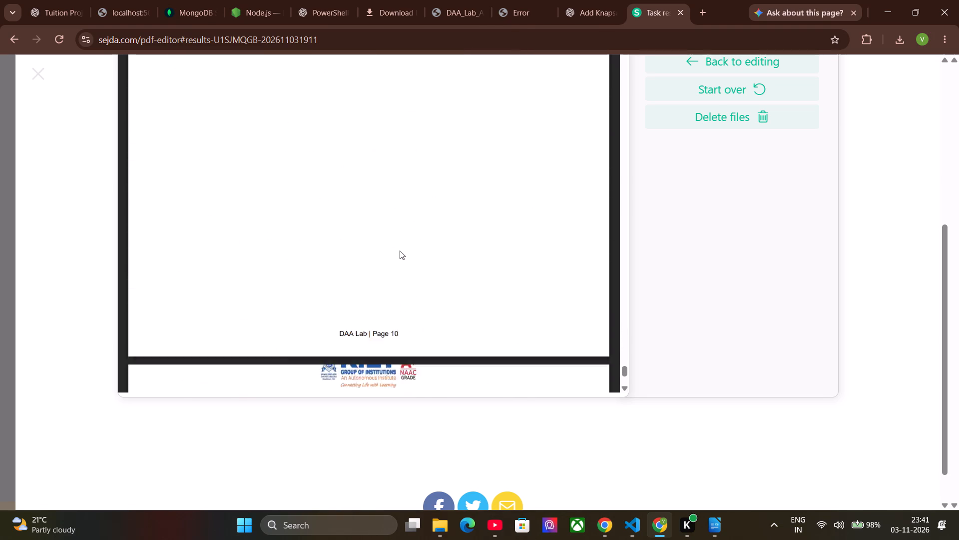
scroll(400, 250, down, 3)
scroll(400, 250, up, 2)
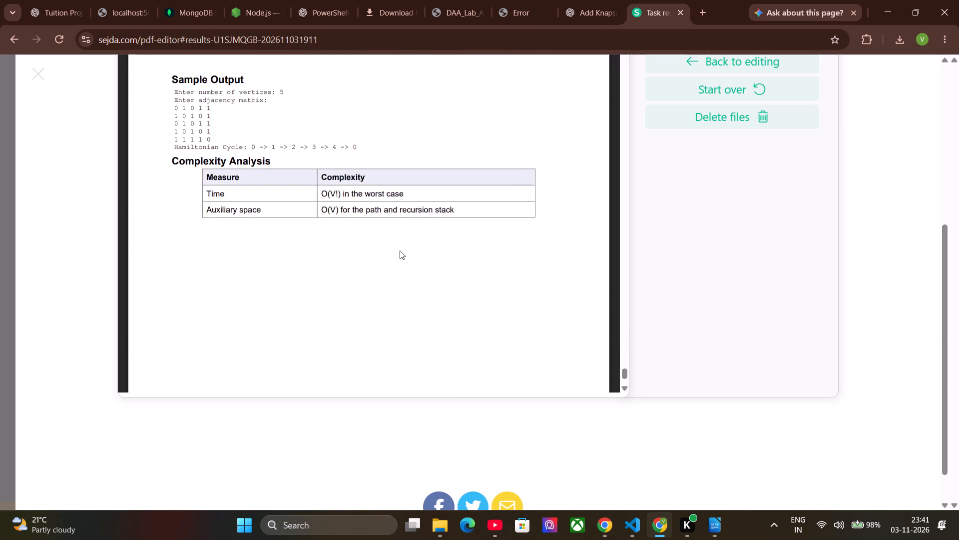
scroll(400, 250, up, 1)
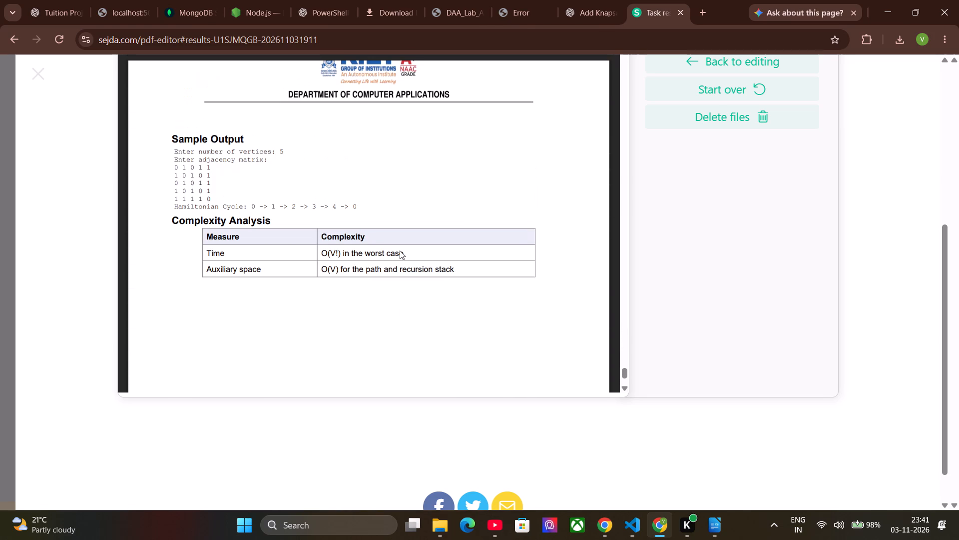
scroll(483, 421, up, 6)
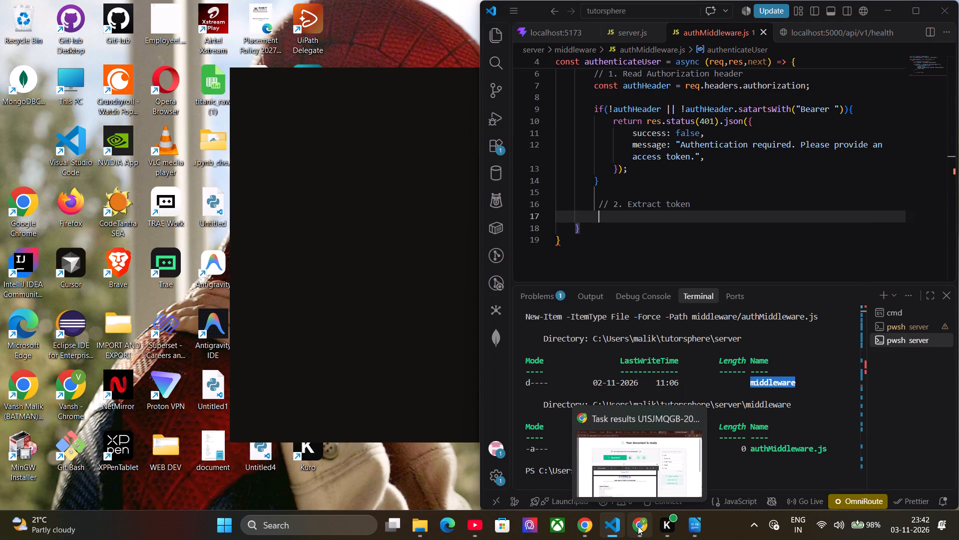
click(588, 526)
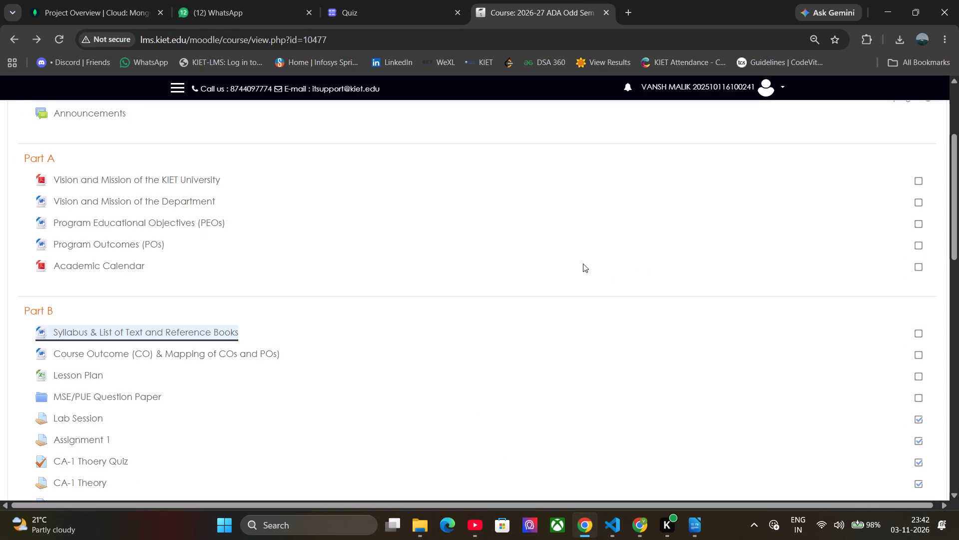
click(56, 413)
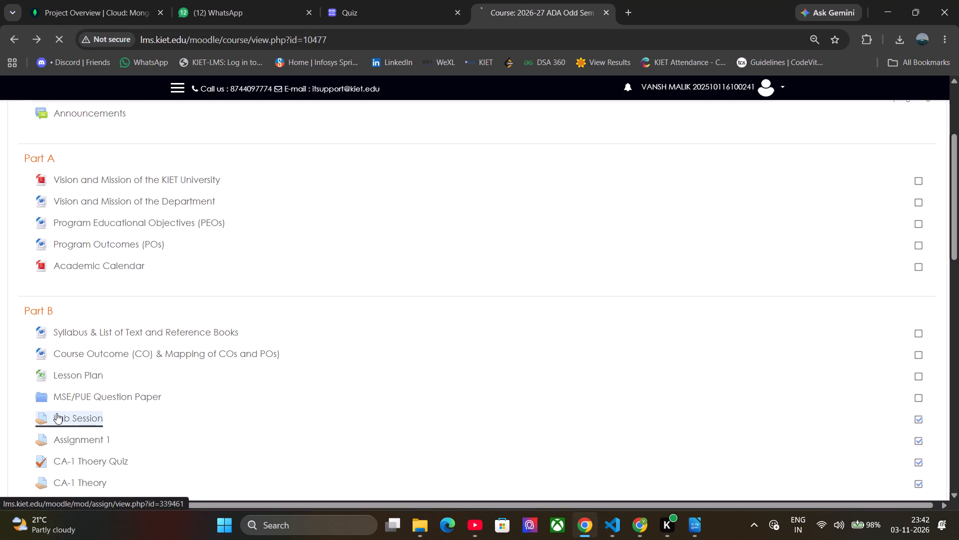
scroll(431, 270, down, 2)
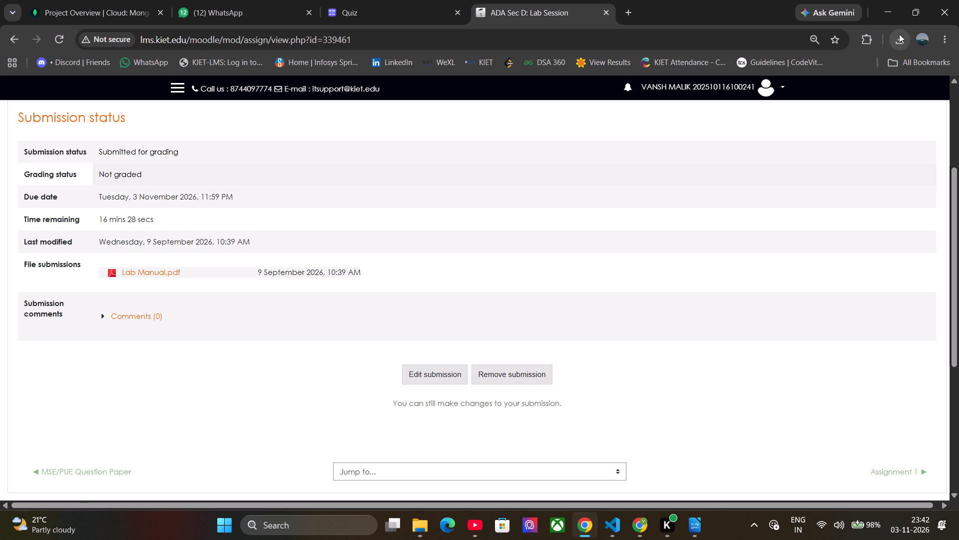
click(439, 383)
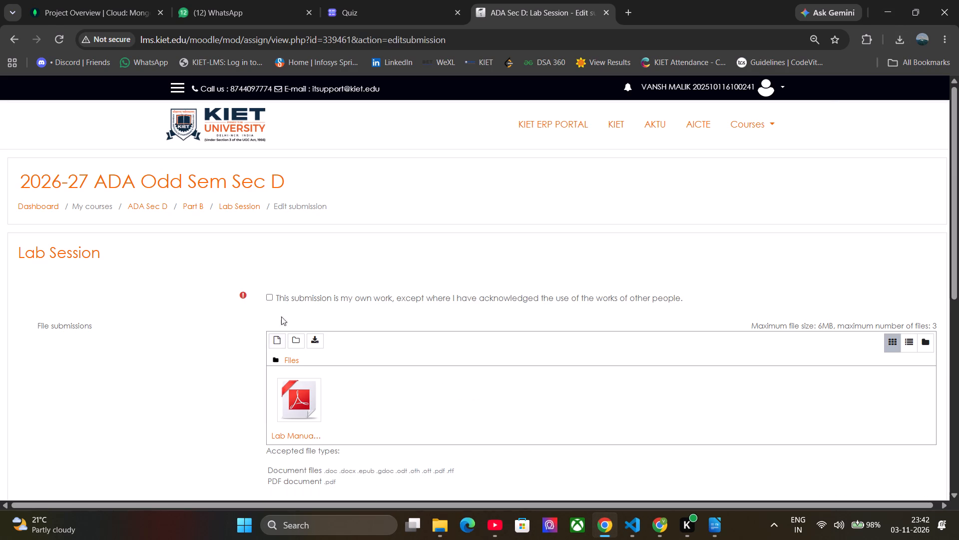
Accept the statement that the Lab Session submission is your own work.
click(270, 298)
click(498, 408)
Choose DAA_Lab_Assignments_Unit4_Updated (1) from Downloads as a new attachment for the Lab Session submission.
click(281, 339)
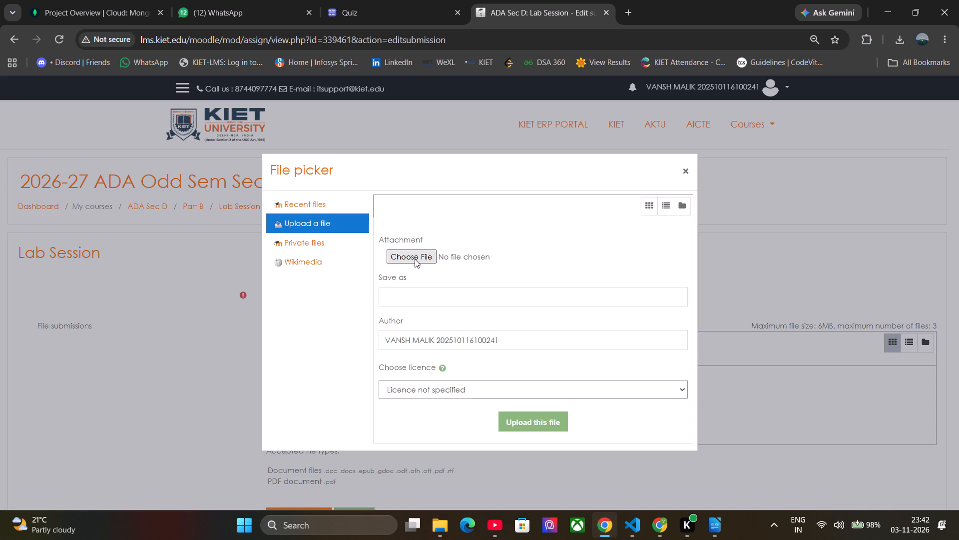
click(415, 259)
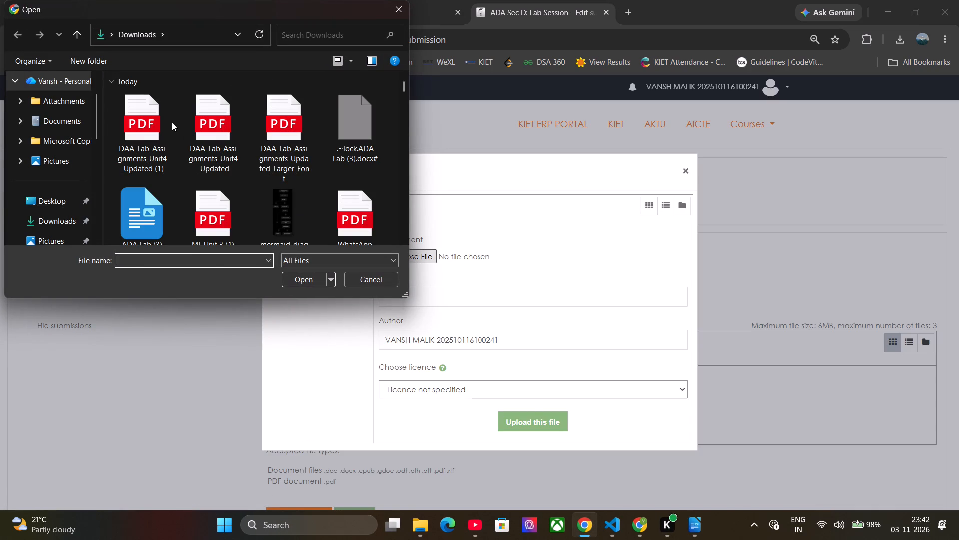
click(122, 121)
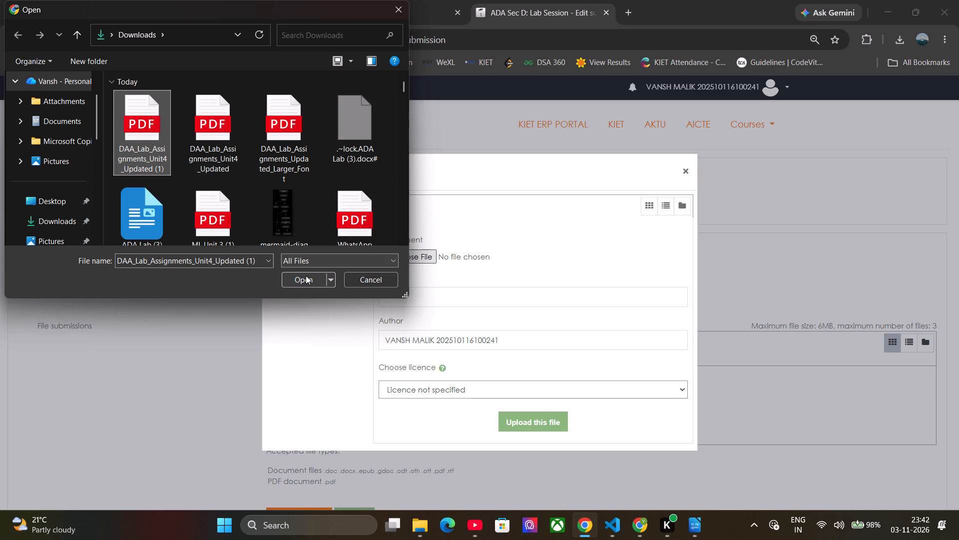
click(306, 275)
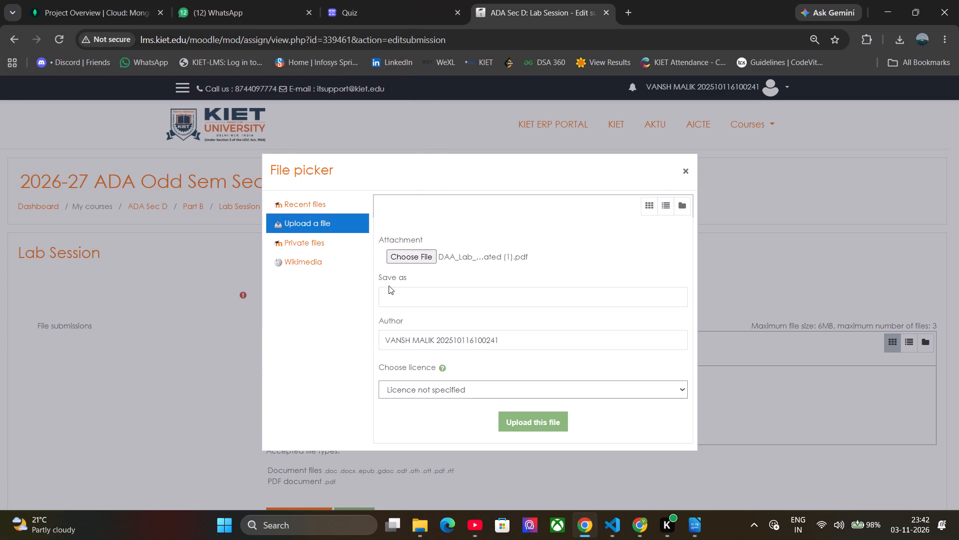
Upload the chosen PDF with the save-as name Lab Manual, resolving the name conflict by renaming it to "Lab Manual (1).pdf".
click(405, 292)
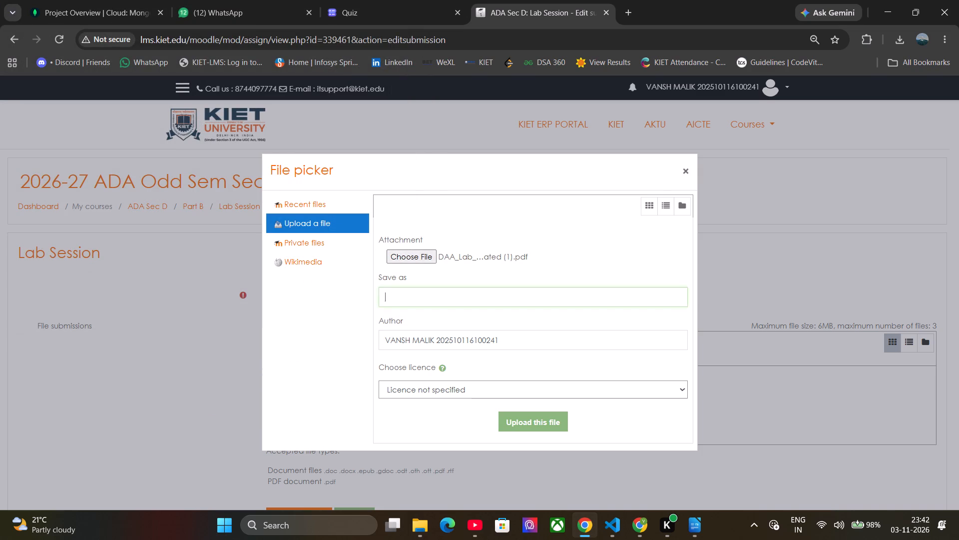
text(DAA)
key(space)
key(shift+l)
key(BackSpace)
key(BackSpace)
key(BackSpace)
key(BackSpace)
key(BackSpace)
key(BackSpace)
key(BackSpace)
key(BackSpace)
key(BackSpace)
key(BackSpace)
key(BackSpace)
text(Lab Manual)
click(527, 416)
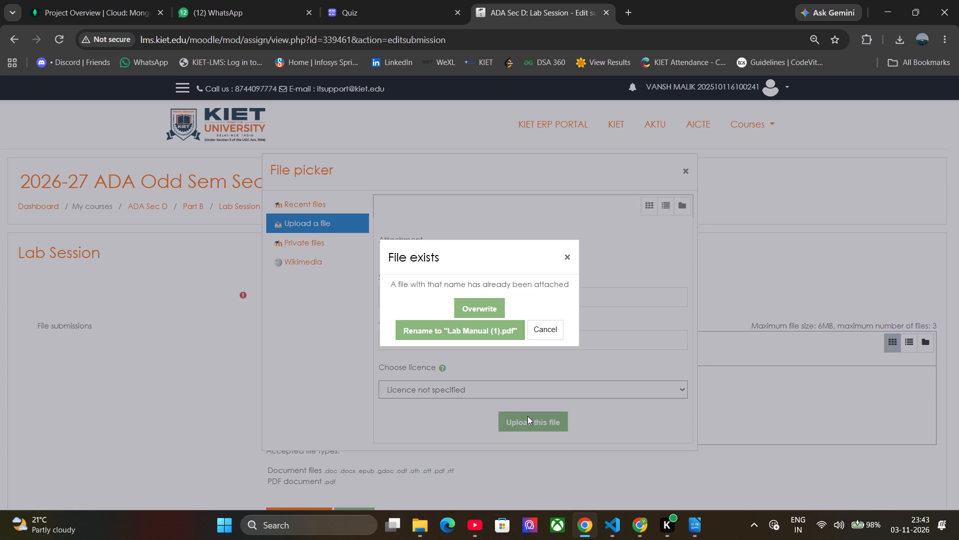
click(472, 324)
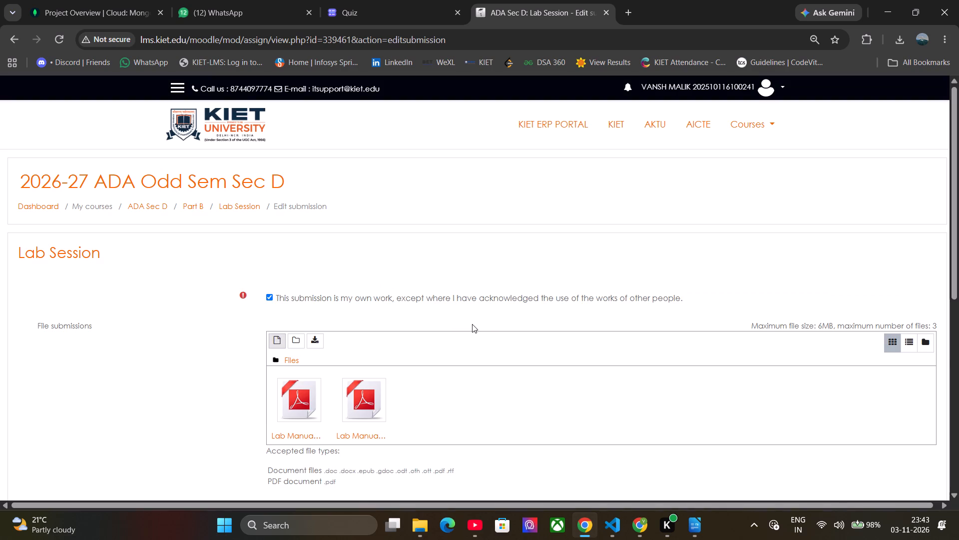
Save the changes to the Lab Session submission and view its submission status.
scroll(472, 324, down, 2)
click(299, 401)
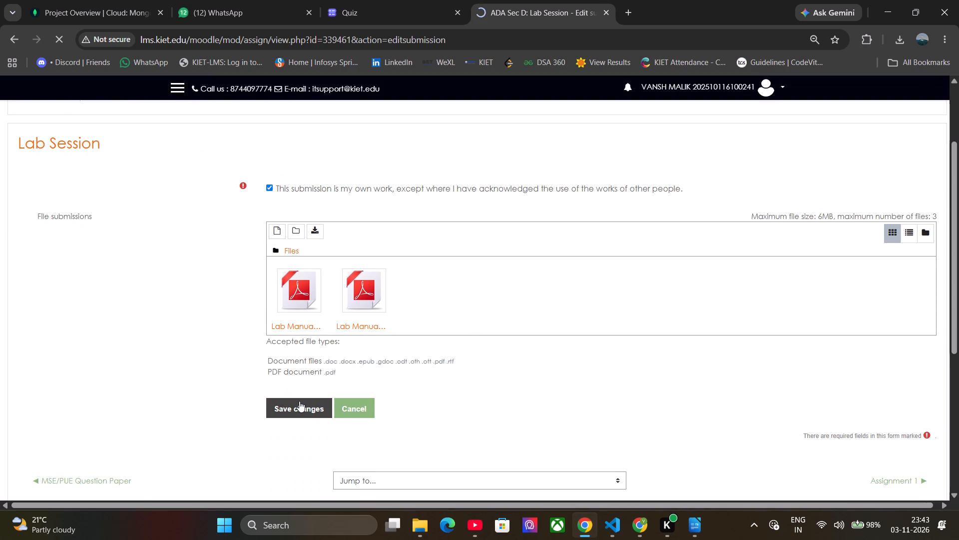
scroll(299, 401, down, 2)
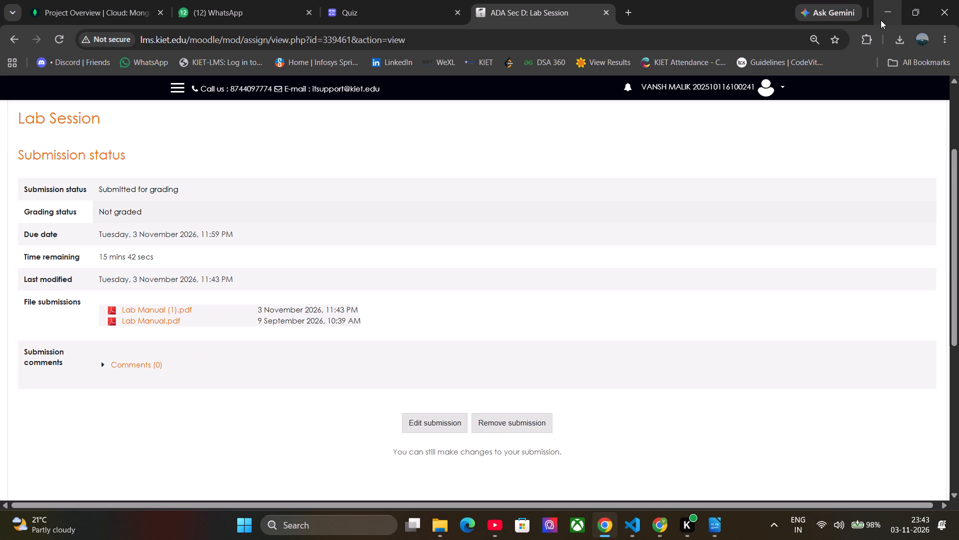
Close the WhatsApp page and minimise the browser window to return to the code editor.
click(310, 11)
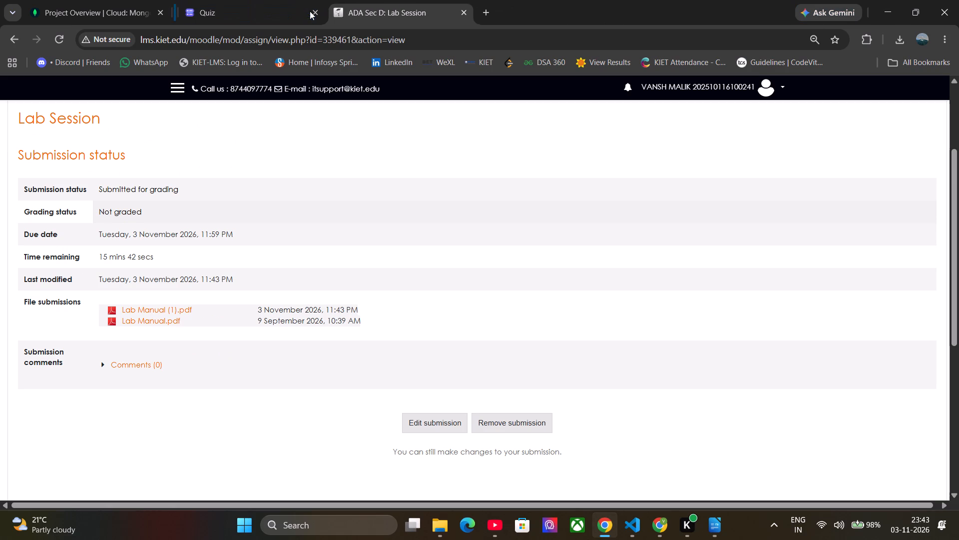
click(880, 13)
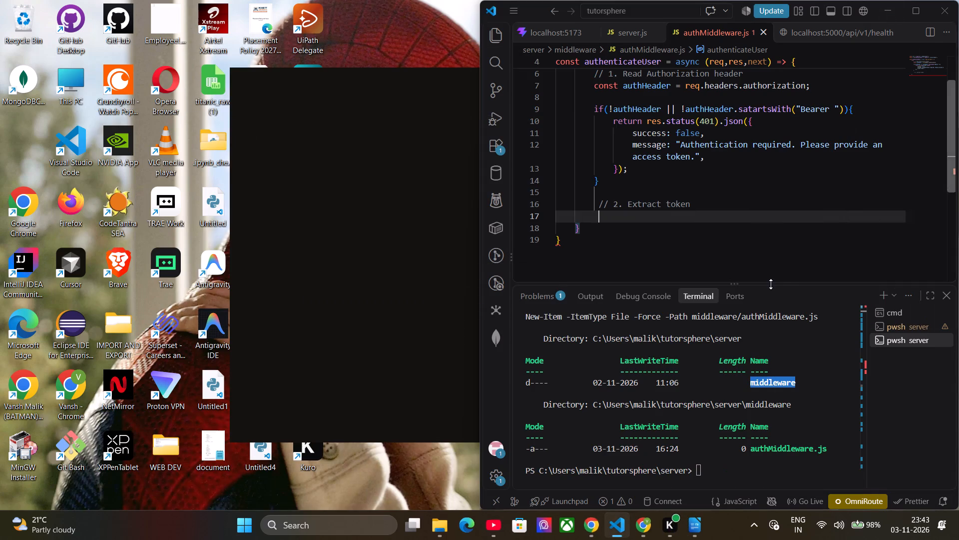